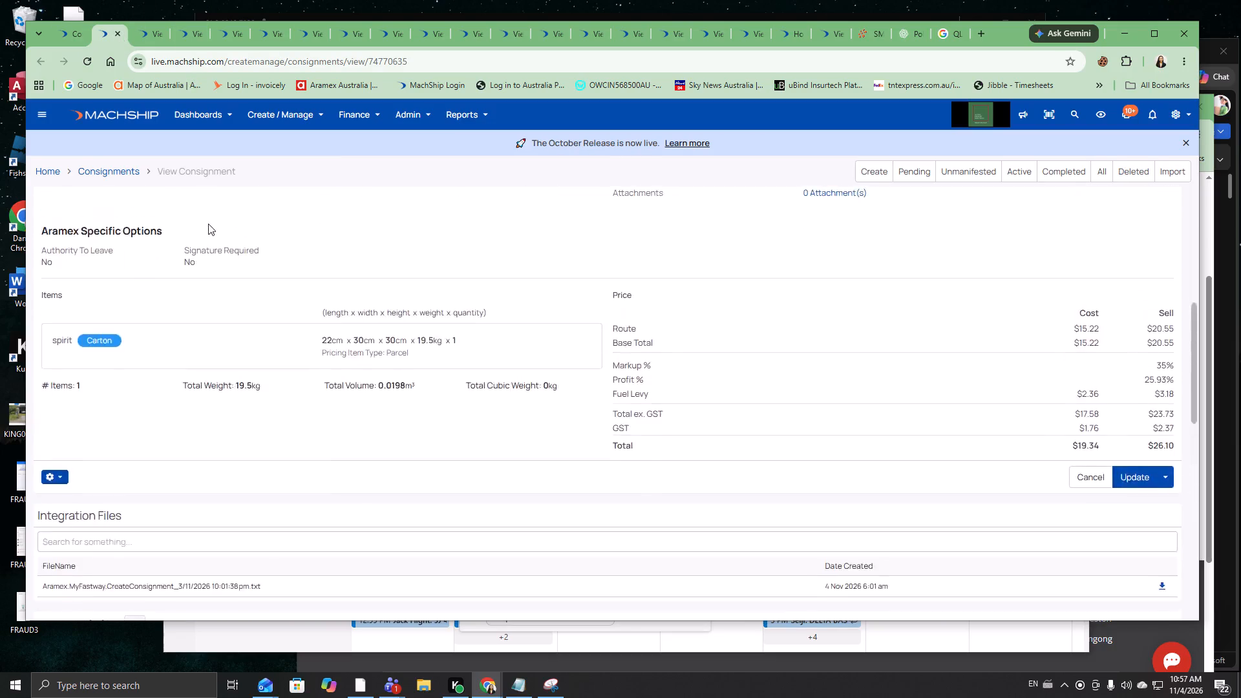
scroll(208, 224, up, 6)
click(118, 40)
click(118, 36)
click(118, 36)
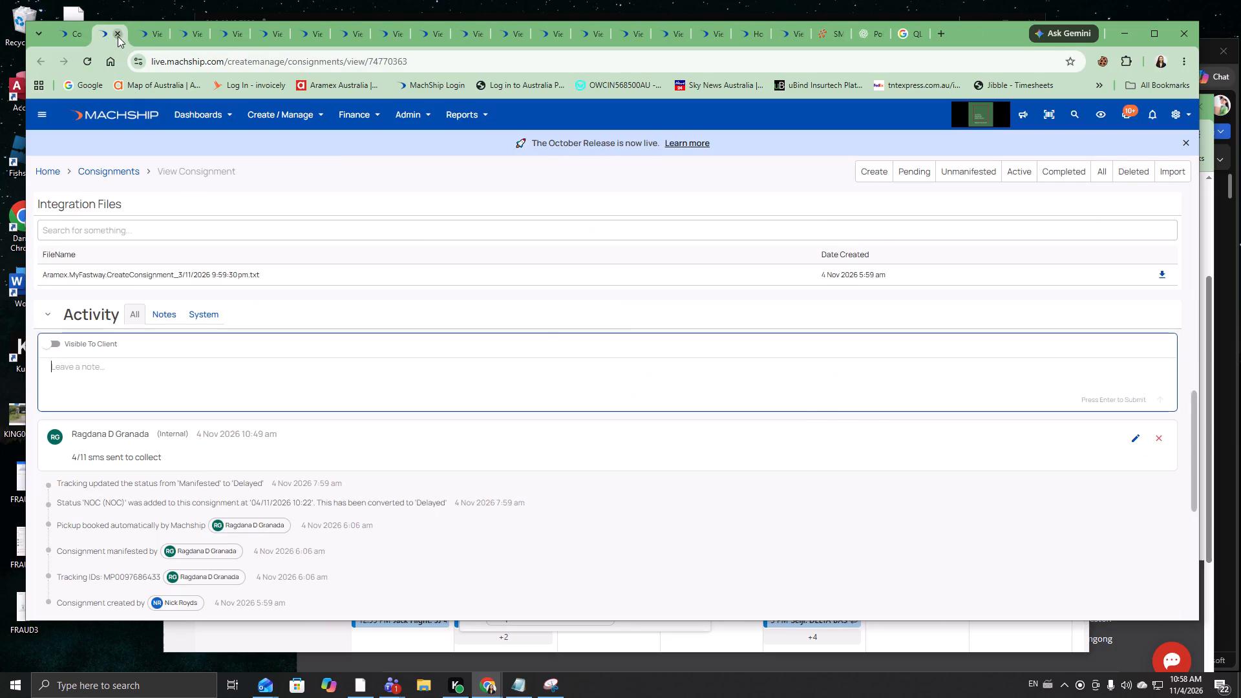
click(65, 41)
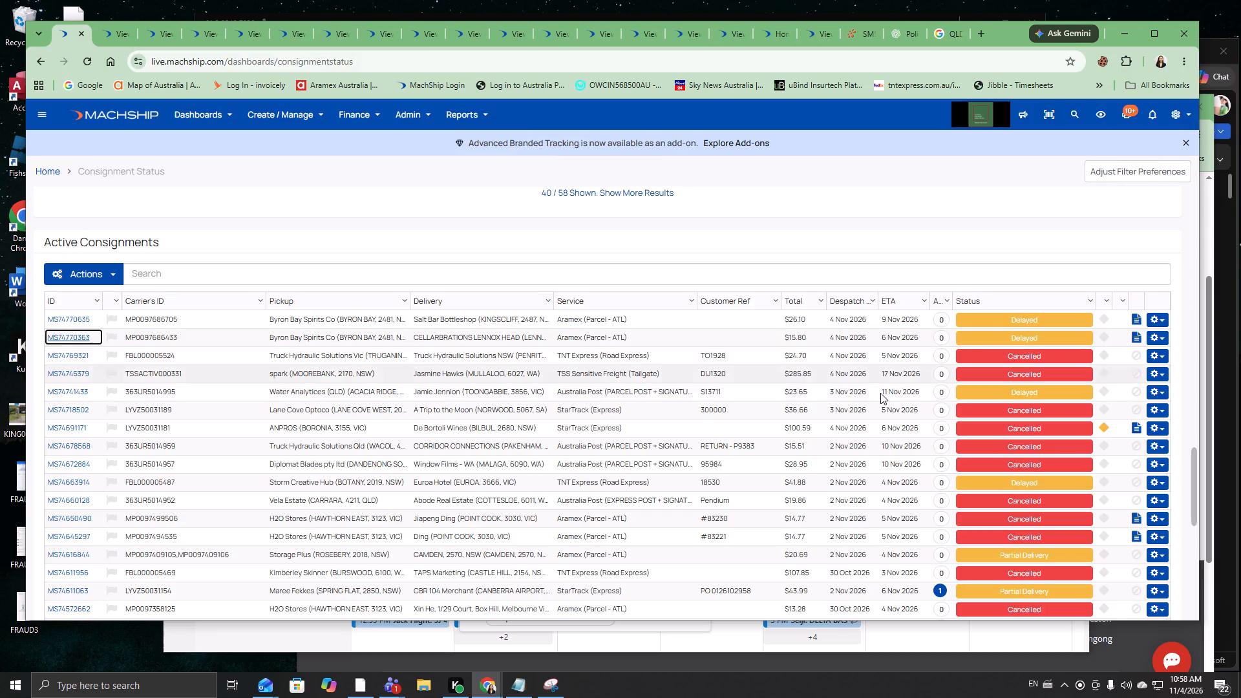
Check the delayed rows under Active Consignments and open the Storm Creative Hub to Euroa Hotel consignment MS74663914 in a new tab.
drag(876, 395, 271, 394)
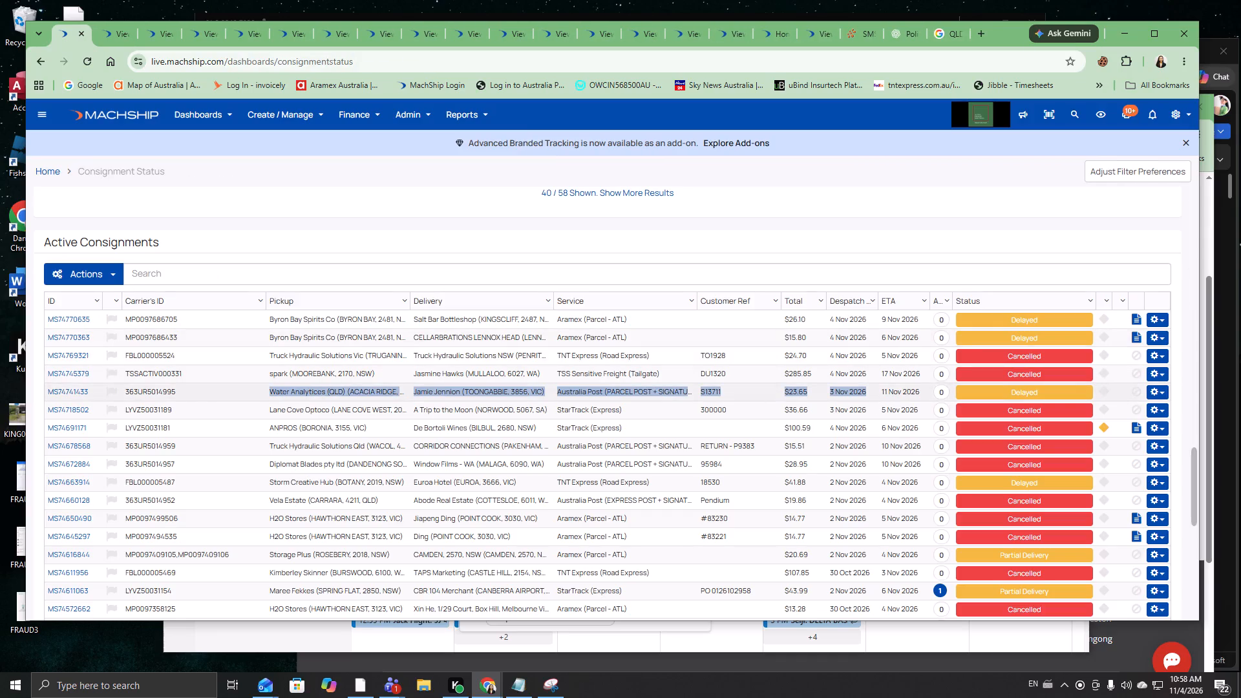
click(392, 394)
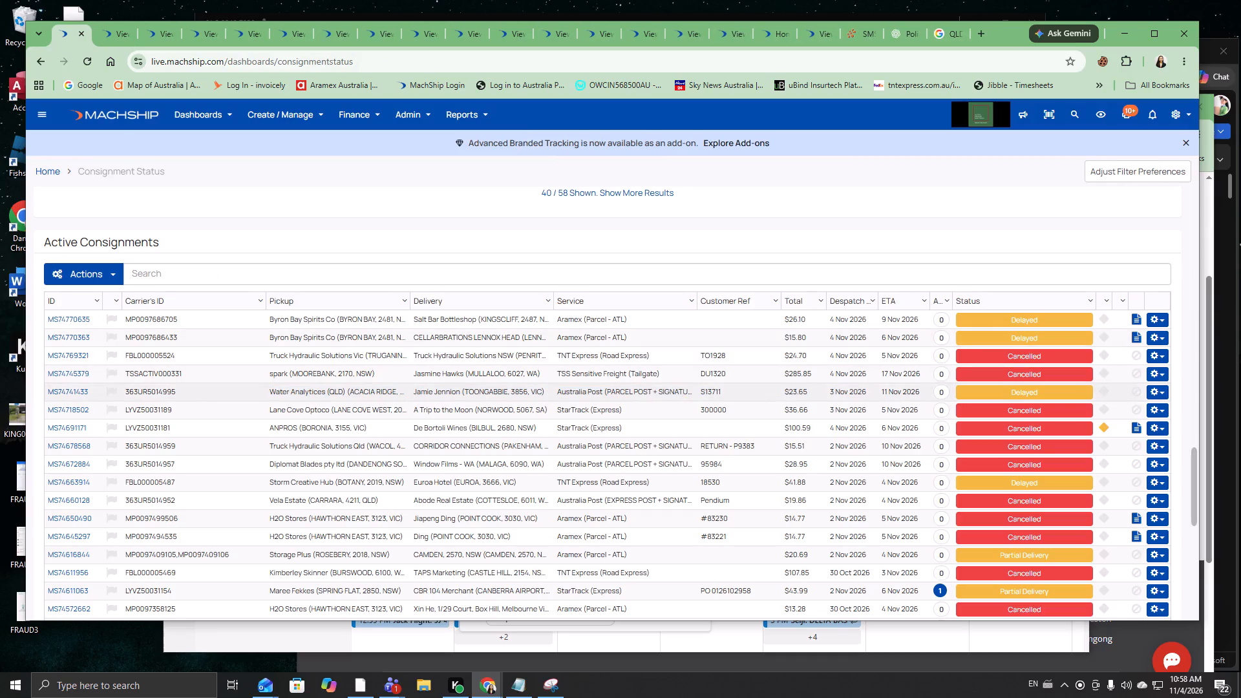
drag(661, 479, 383, 483)
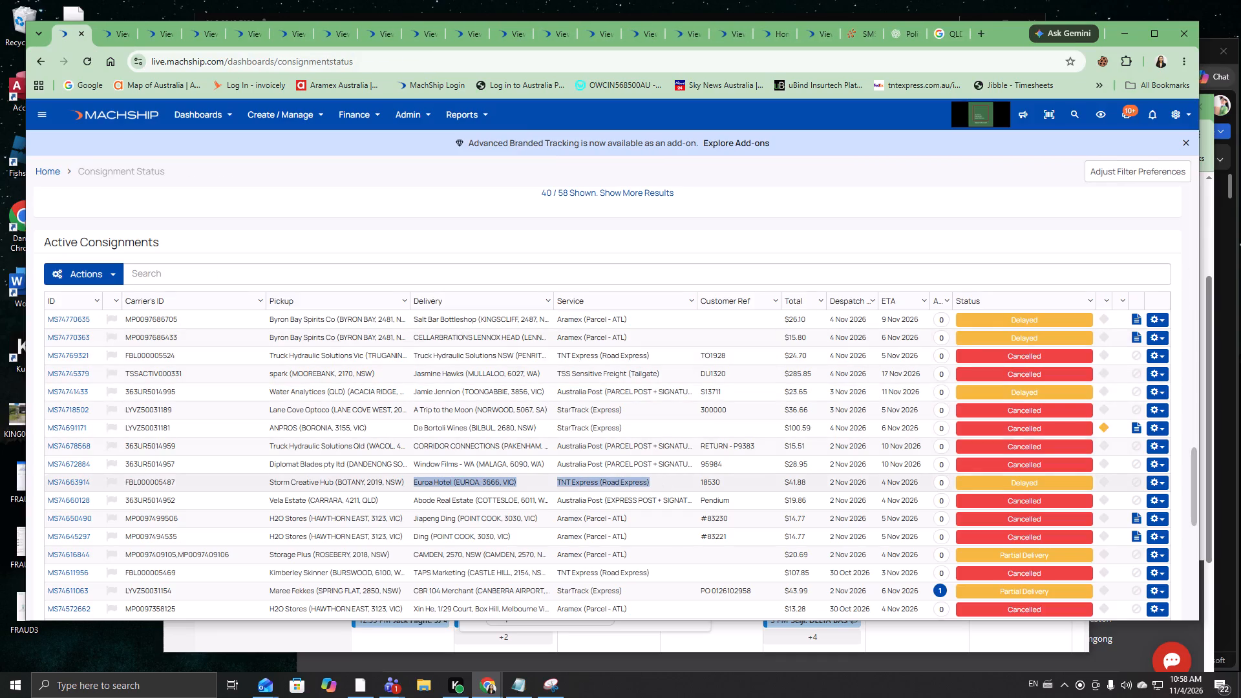
drag(383, 483, 266, 481)
right_click(62, 479)
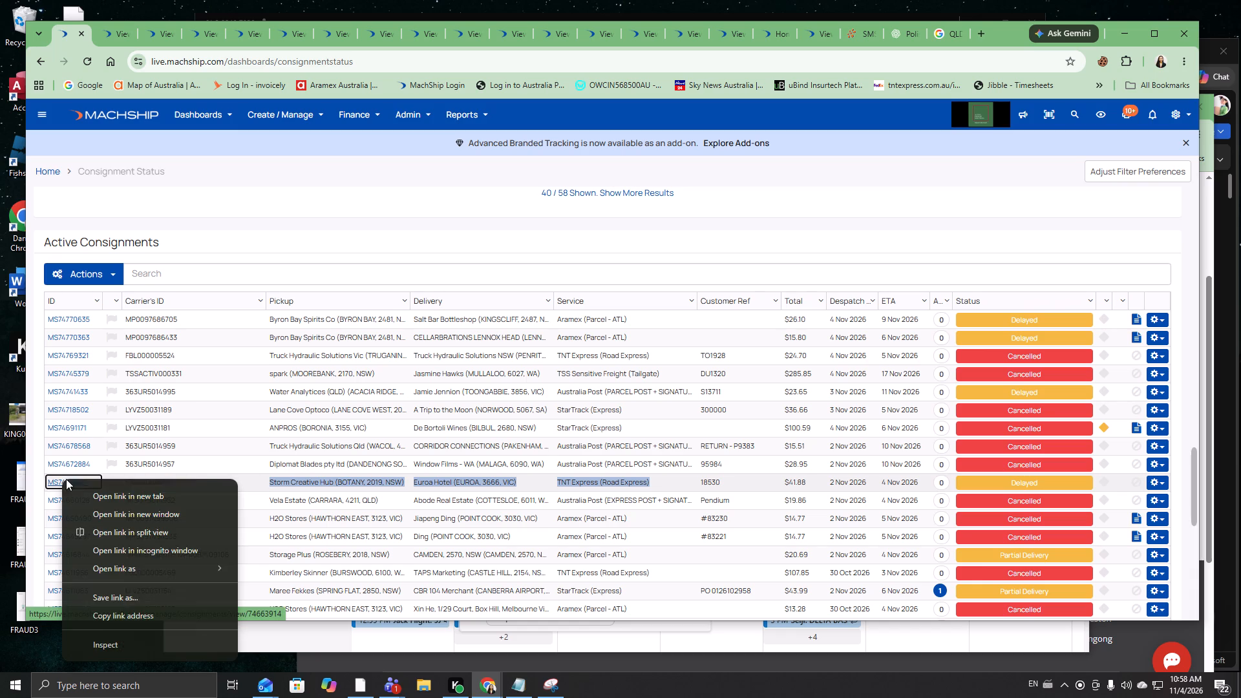
click(171, 493)
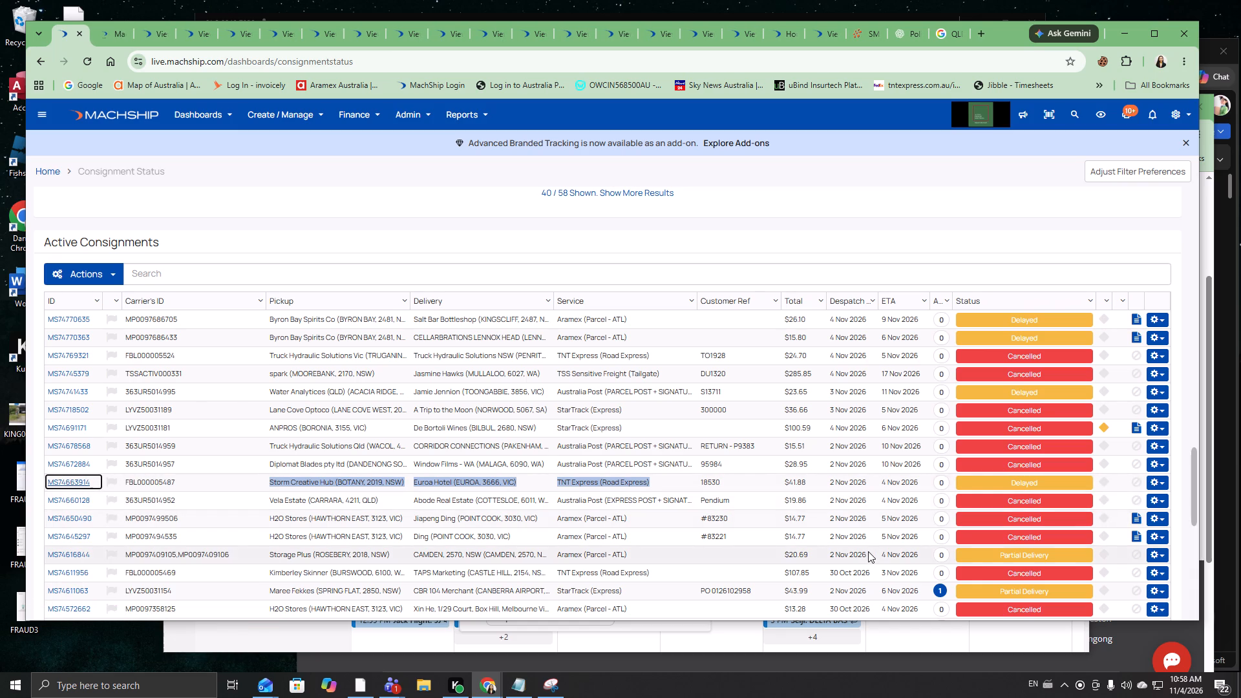
drag(868, 551, 135, 552)
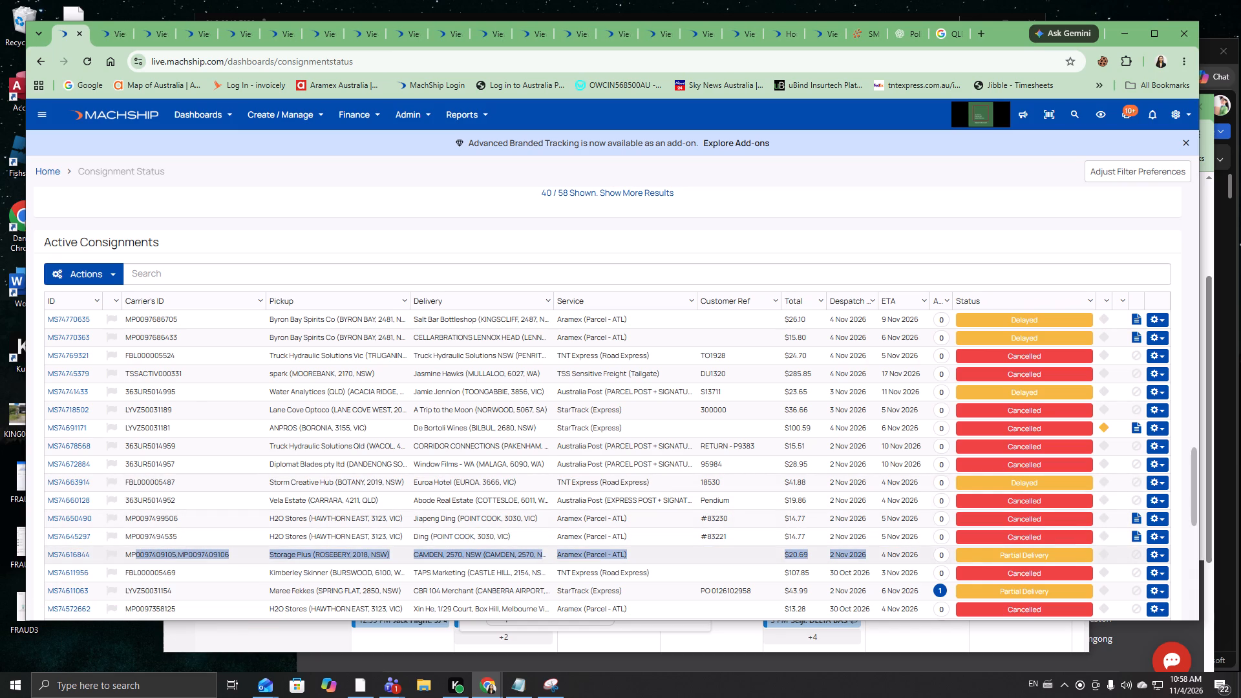
drag(135, 552, 134, 552)
right_click(62, 556)
click(158, 388)
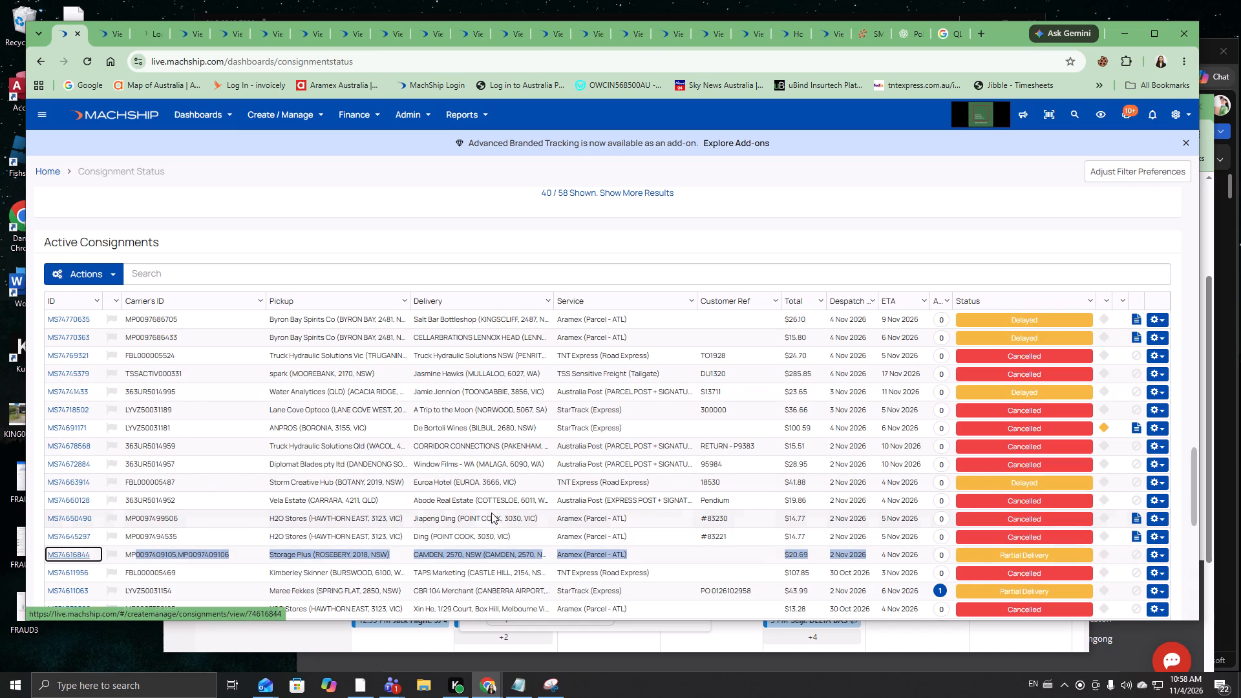
Look further down the active consignments for more delayed, partially delivered or attempted deliveries.
scroll(474, 512, down, 5)
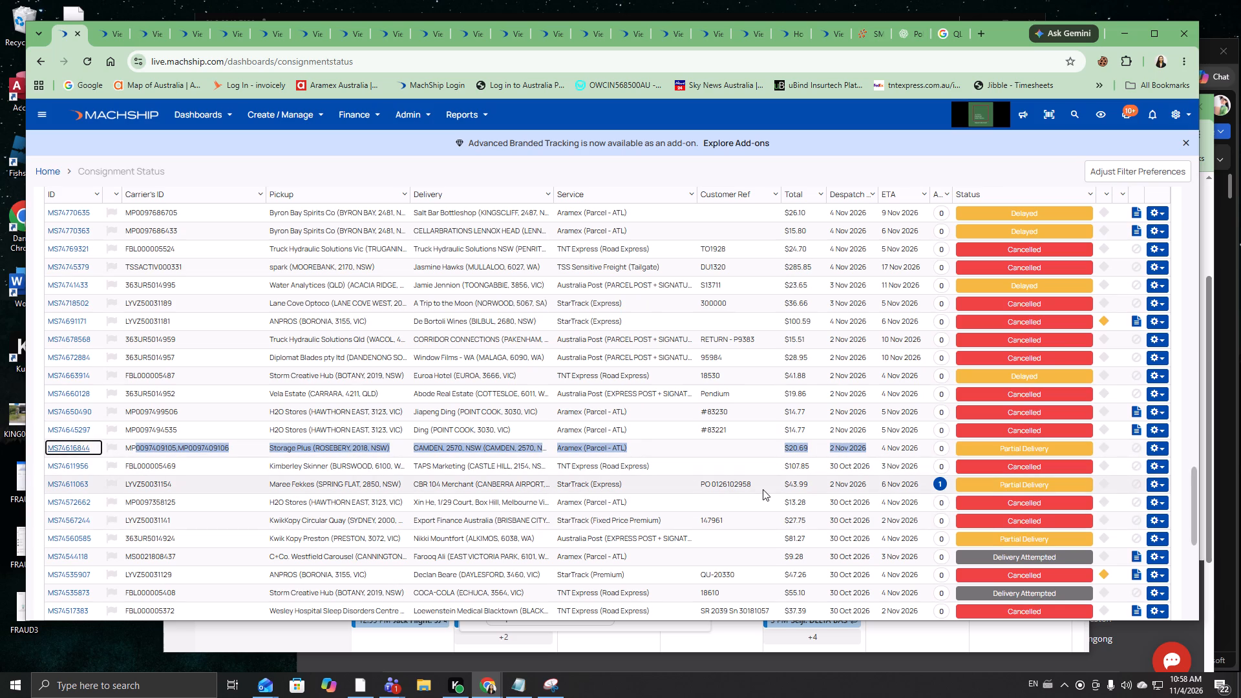
drag(752, 488, 296, 483)
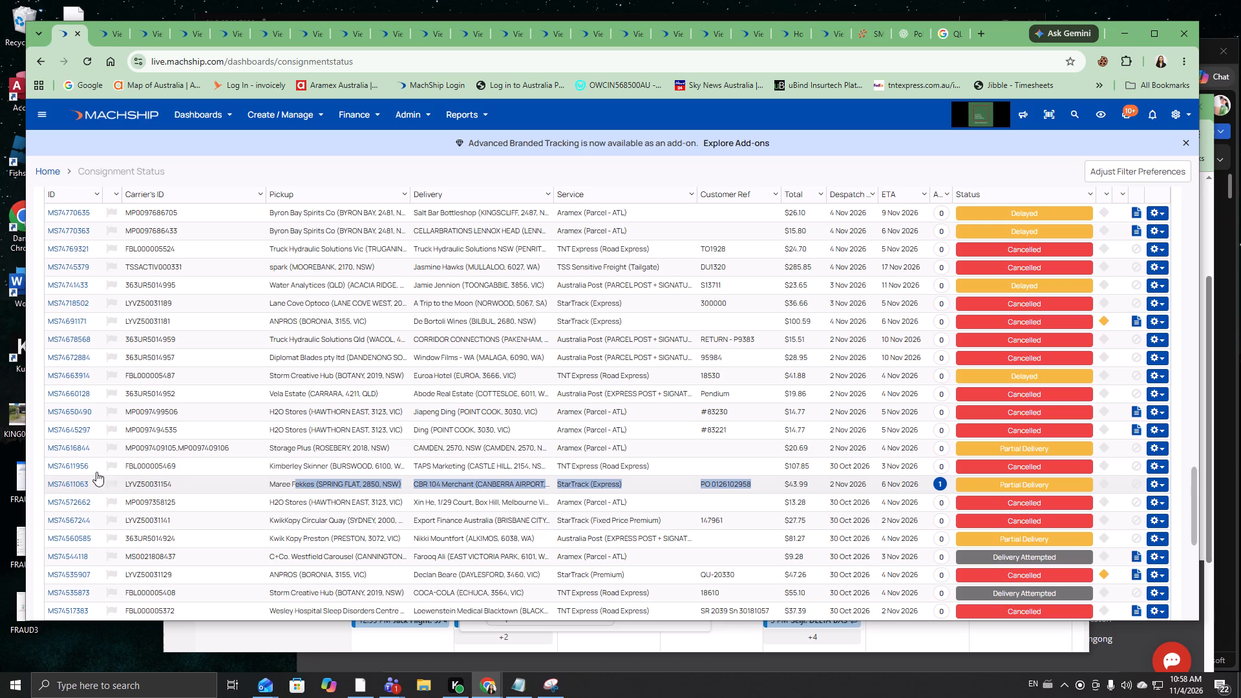
right_click(51, 485)
double_click(178, 499)
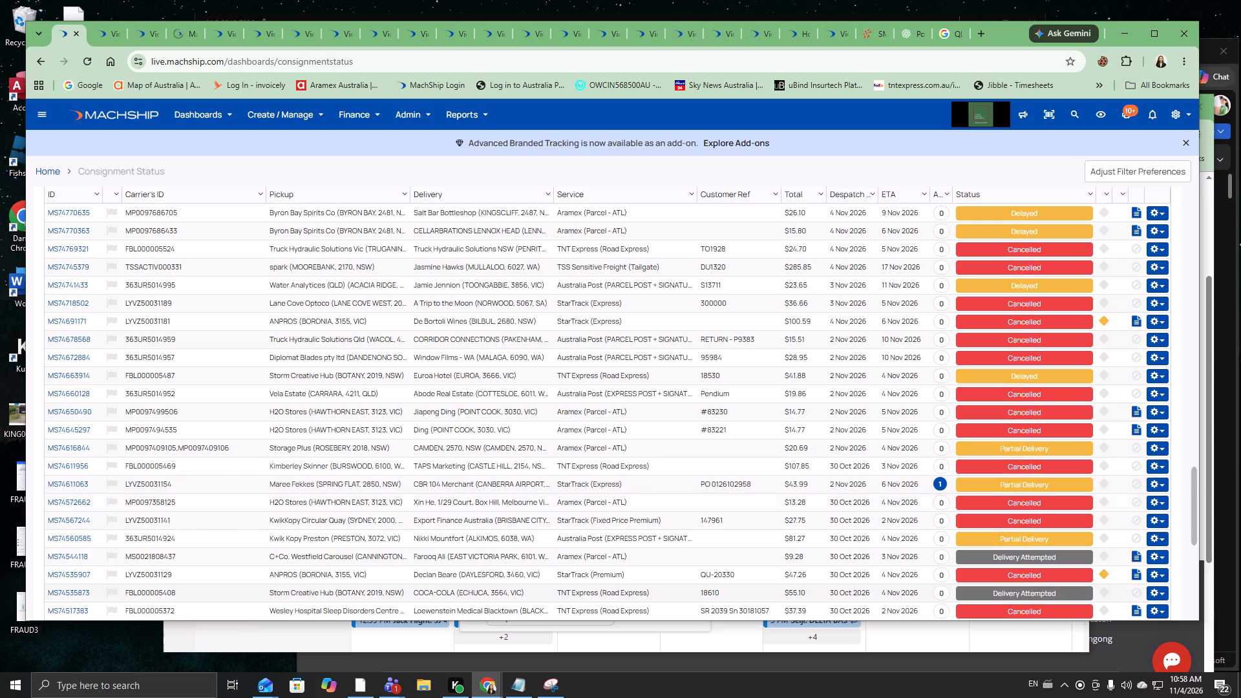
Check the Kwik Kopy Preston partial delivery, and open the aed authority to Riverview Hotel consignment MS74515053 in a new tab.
drag(715, 532, 633, 536)
drag(633, 536, 181, 532)
scroll(390, 526, down, 6)
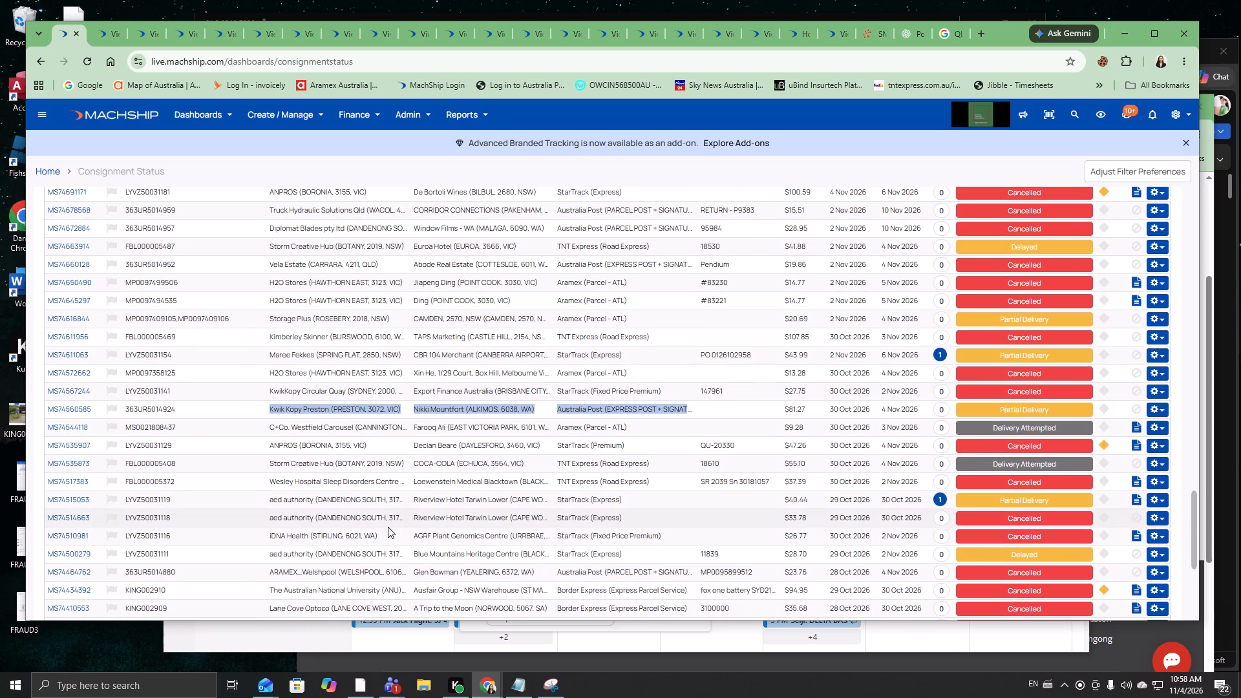
drag(610, 500, 275, 503)
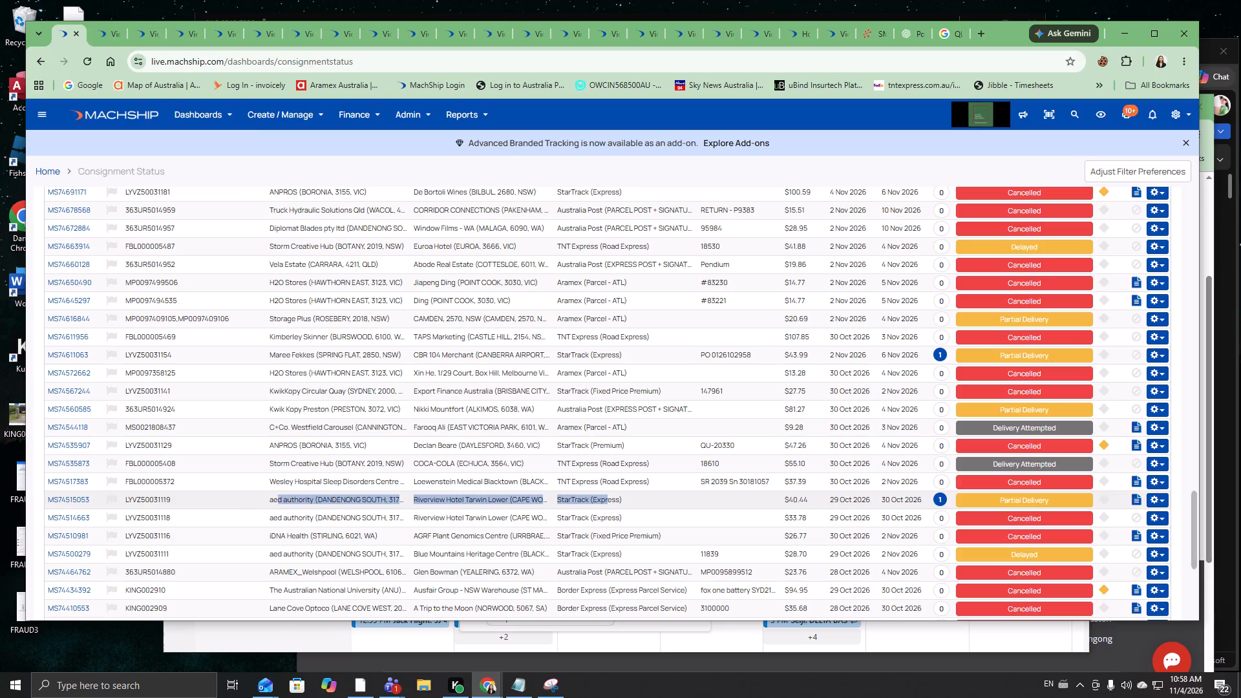
drag(275, 503, 244, 503)
right_click(83, 497)
click(191, 336)
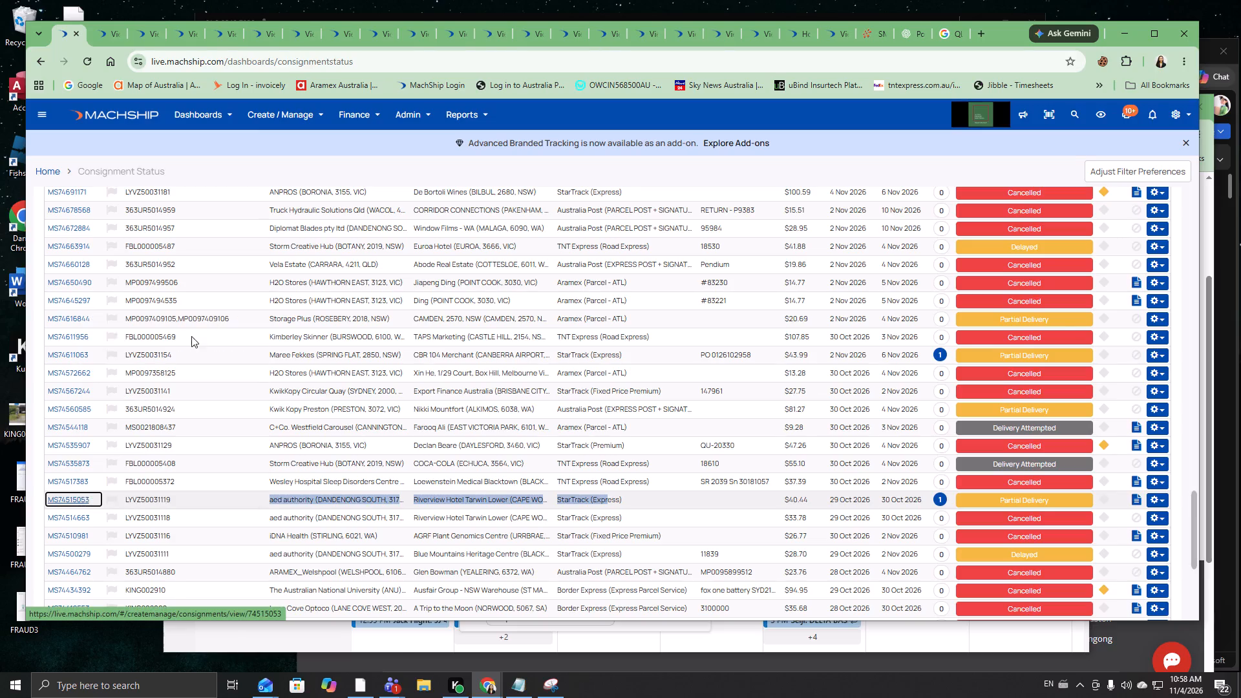
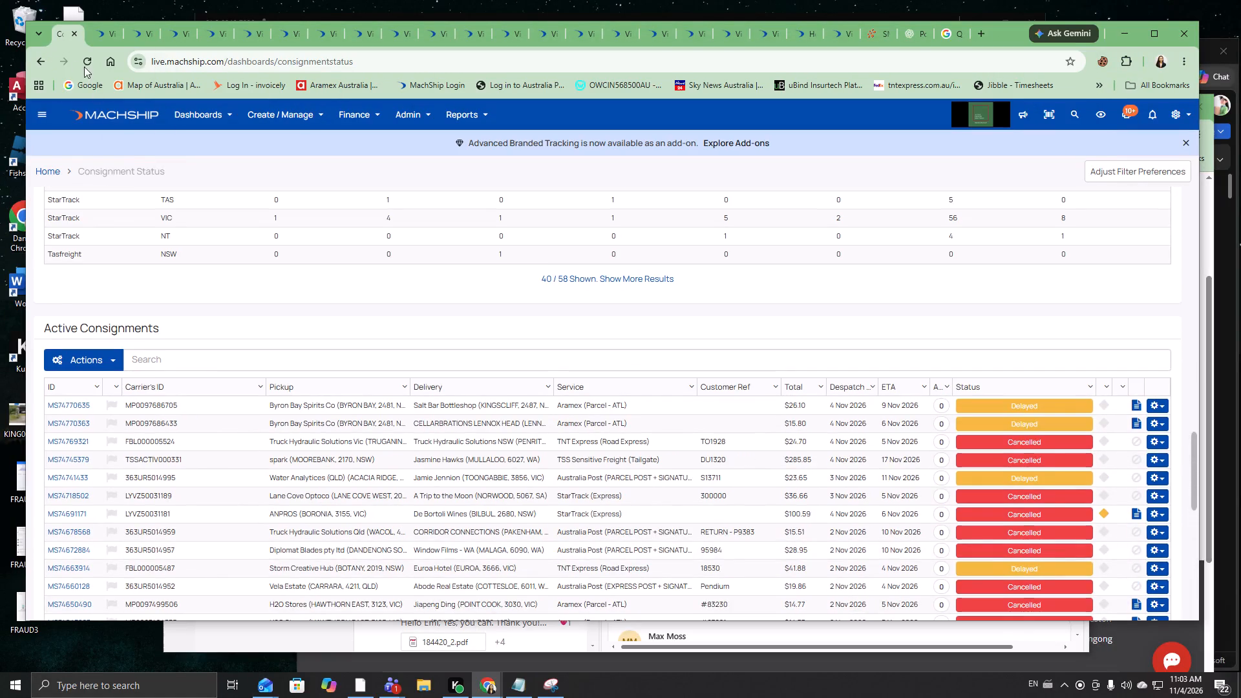
click(102, 41)
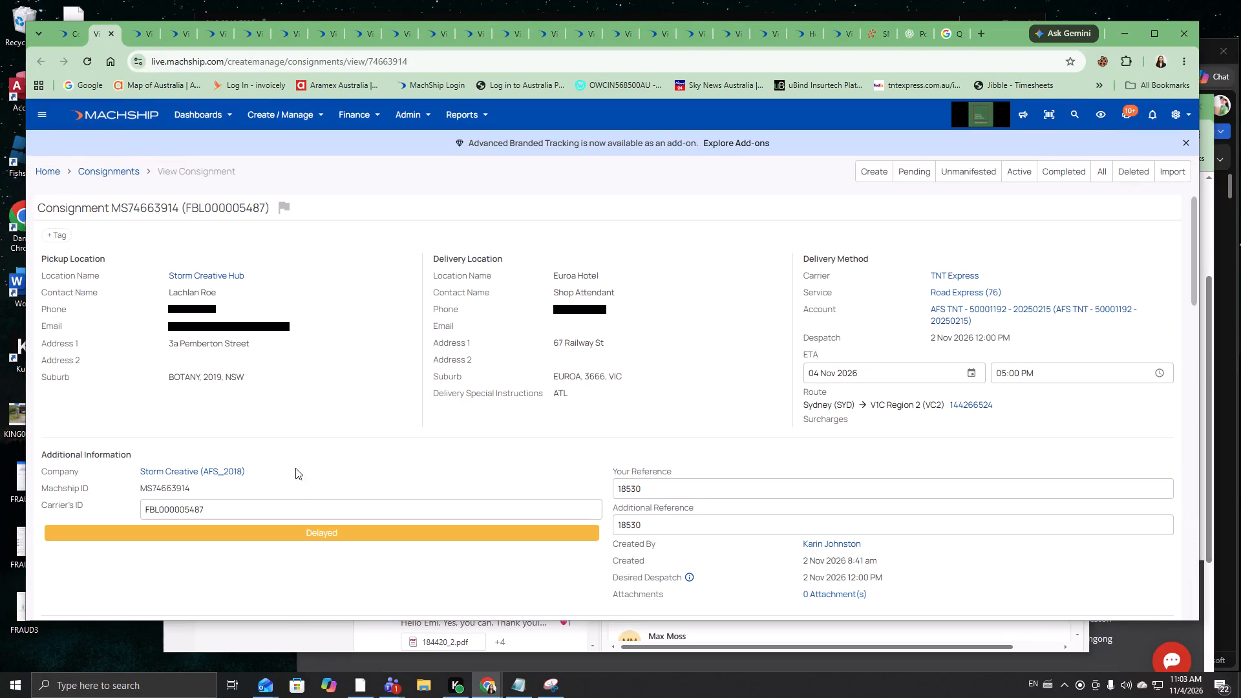
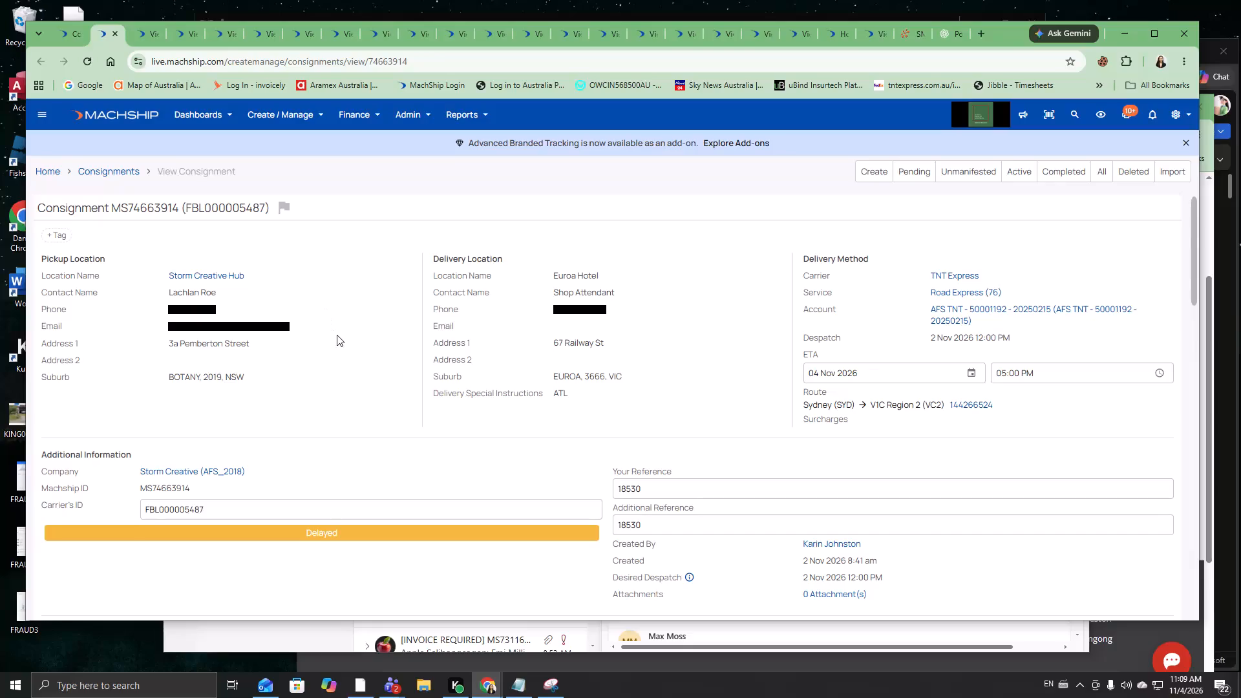
scroll(670, 378, down, 6)
scroll(396, 342, down, 3)
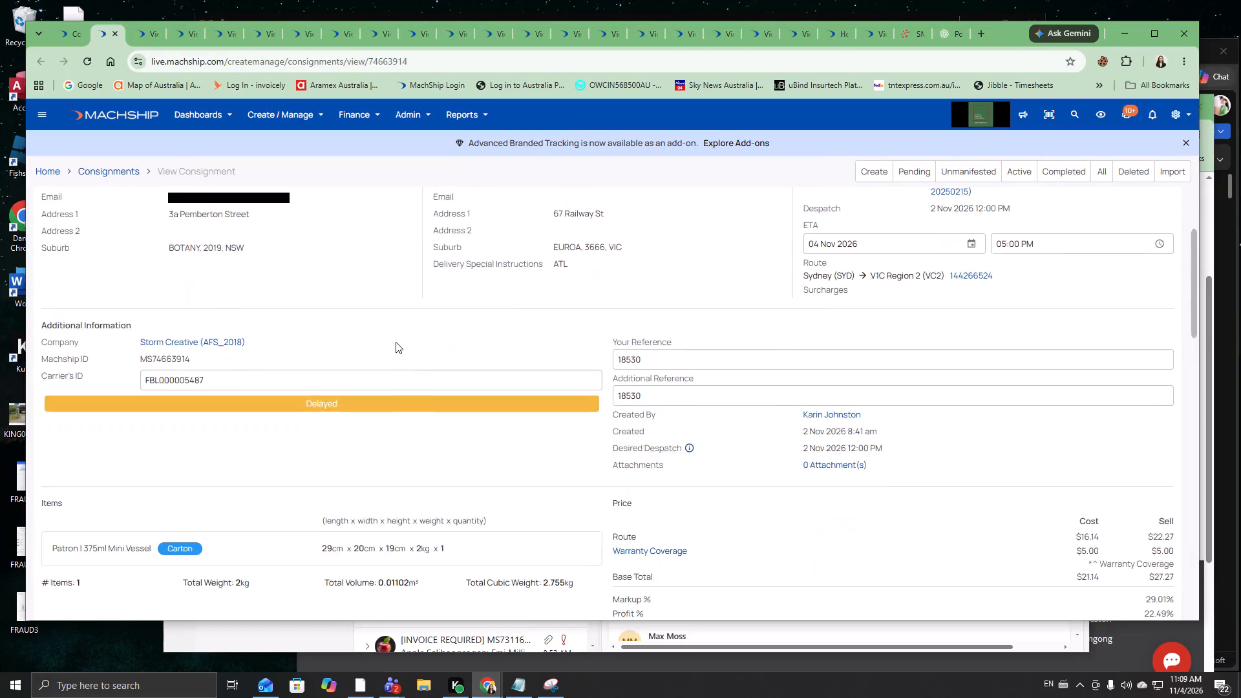
scroll(396, 342, down, 10)
scroll(396, 408, down, 8)
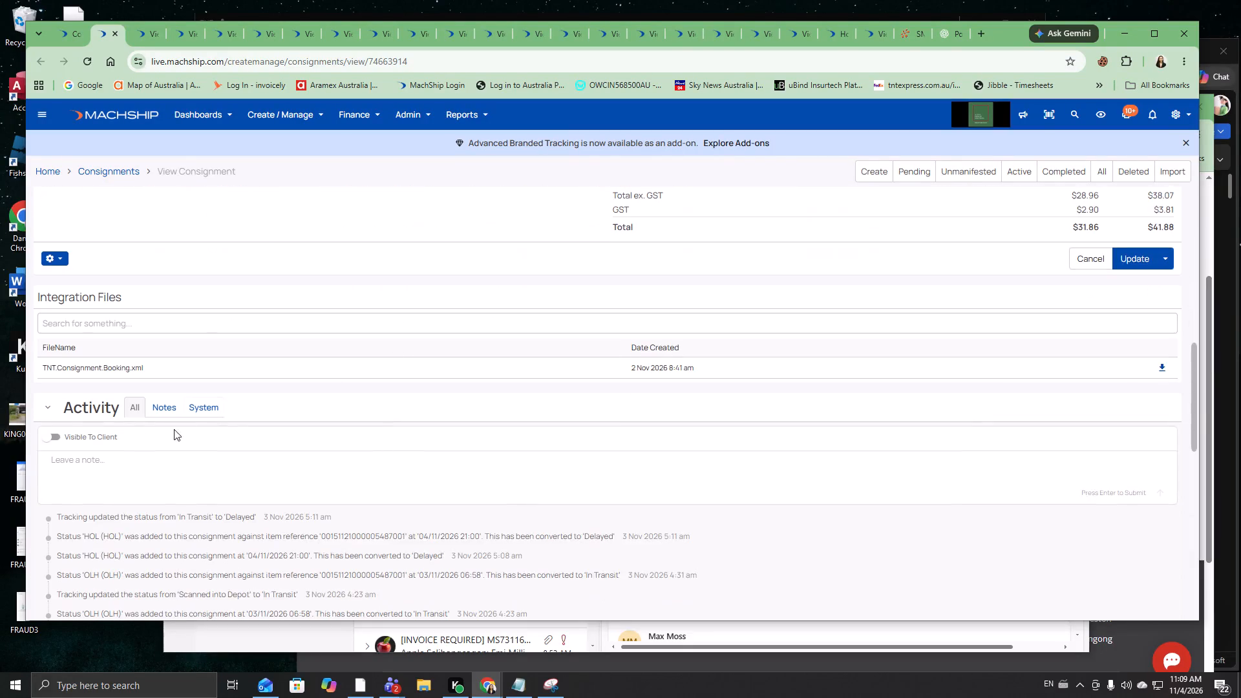
double_click(149, 471)
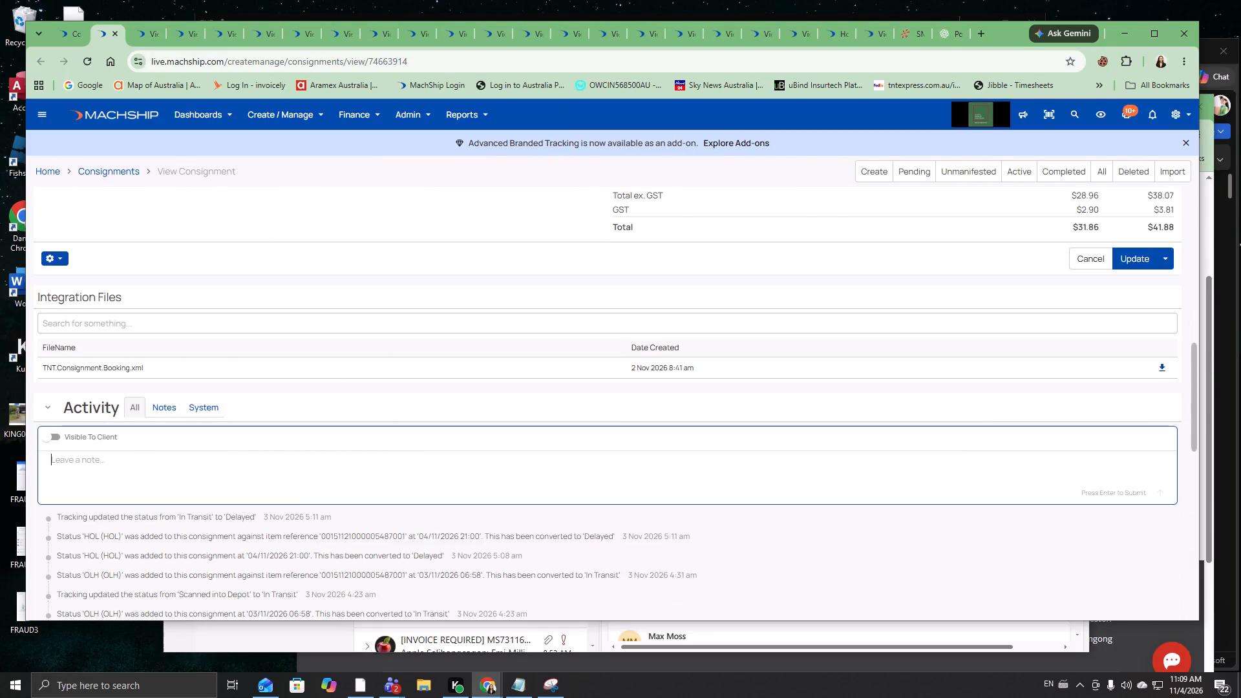
click(149, 471)
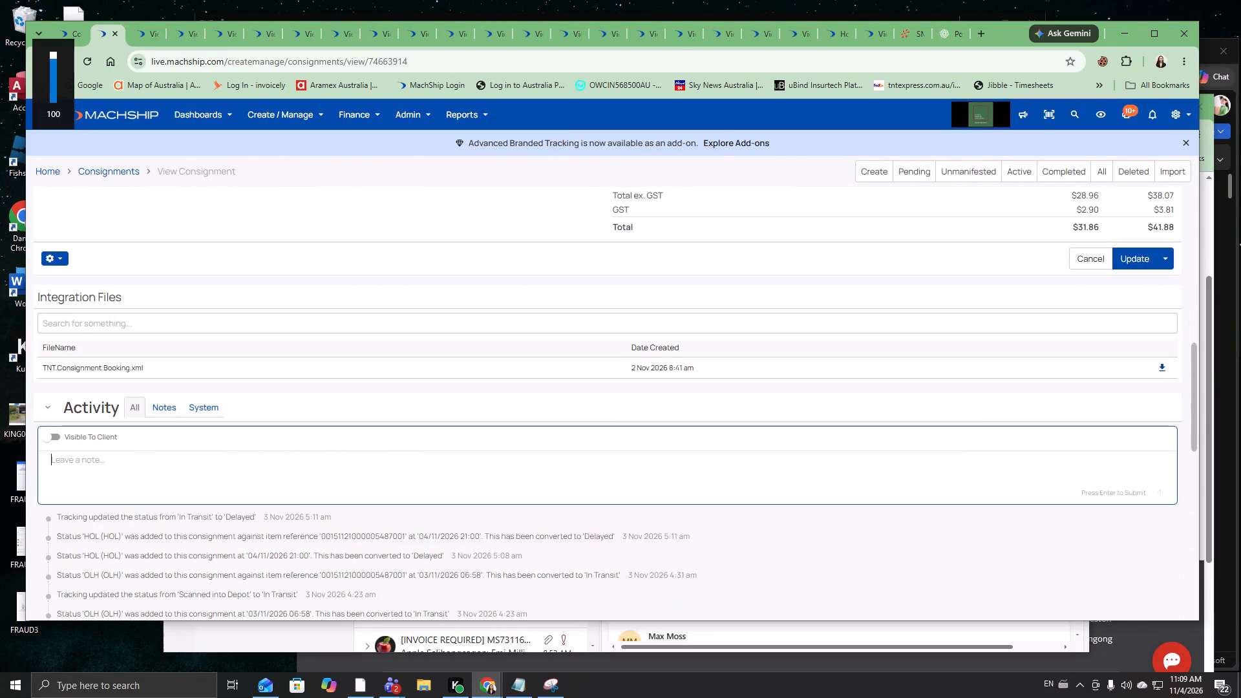
text(4/11)
key(space)
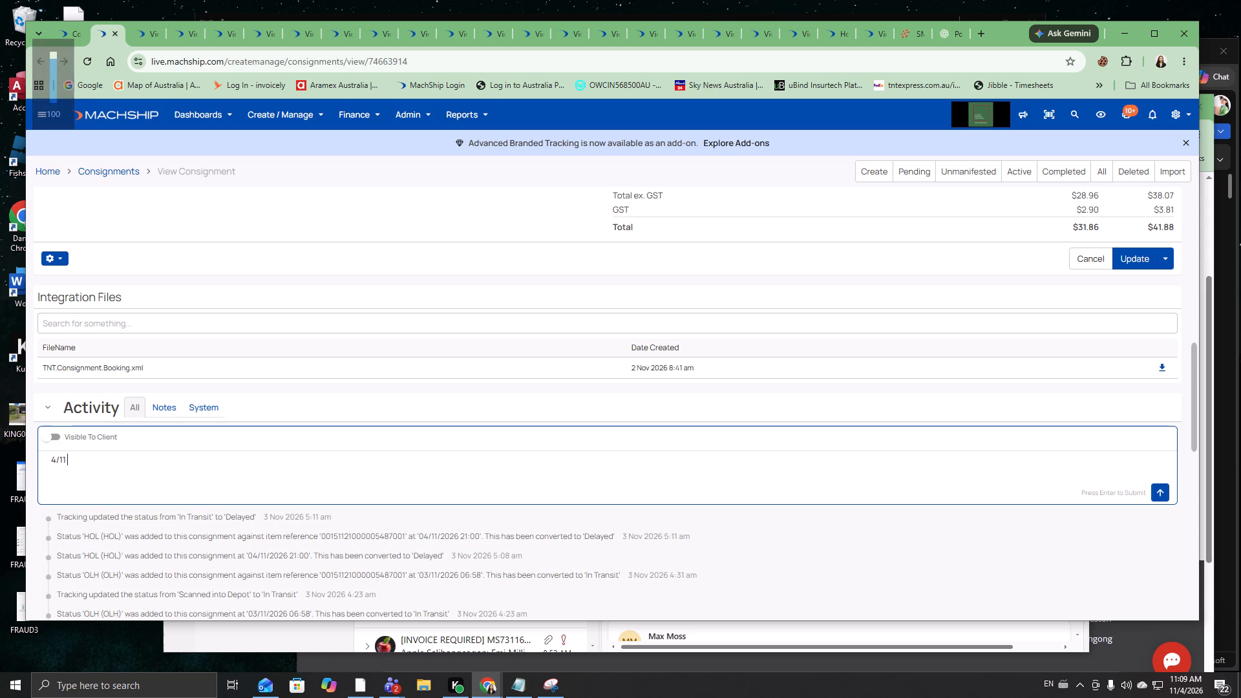
text(delayed due to holiday)
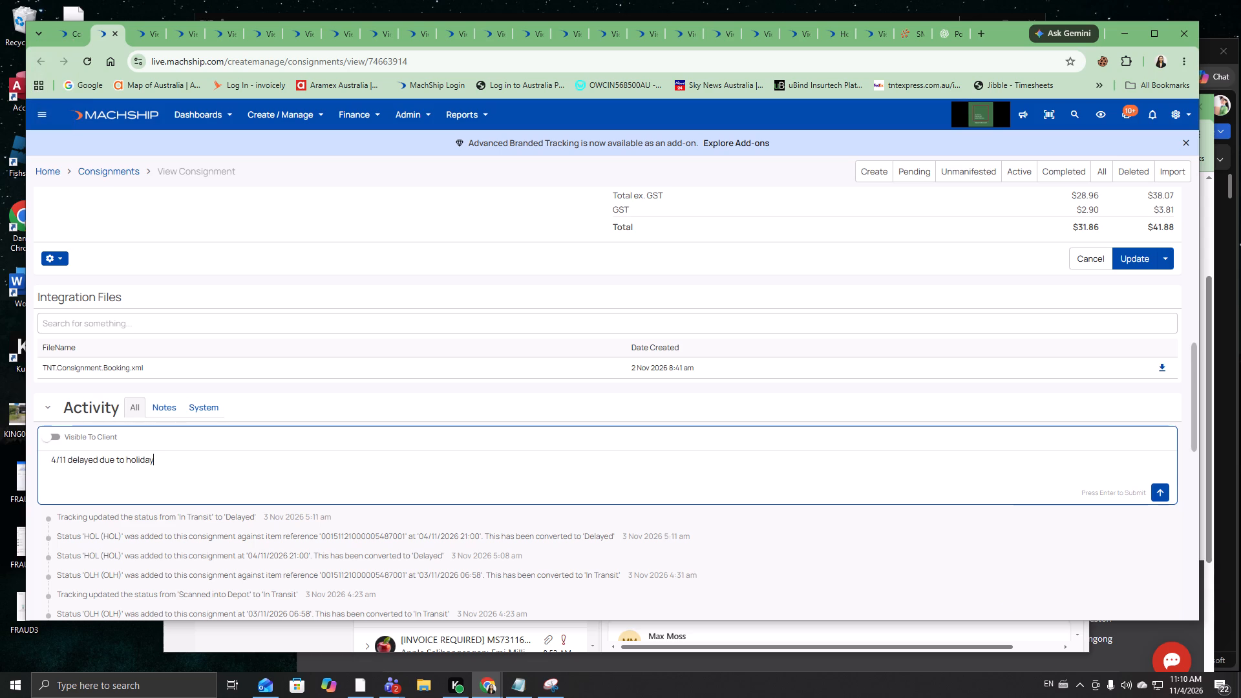
key(space)
text(new ERTA)
key(shift+BackSpace)
key(shift+BackSpace)
key(shift+BackSpace)
text(TA)
key(space)
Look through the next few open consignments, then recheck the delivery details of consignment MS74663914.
click(130, 30)
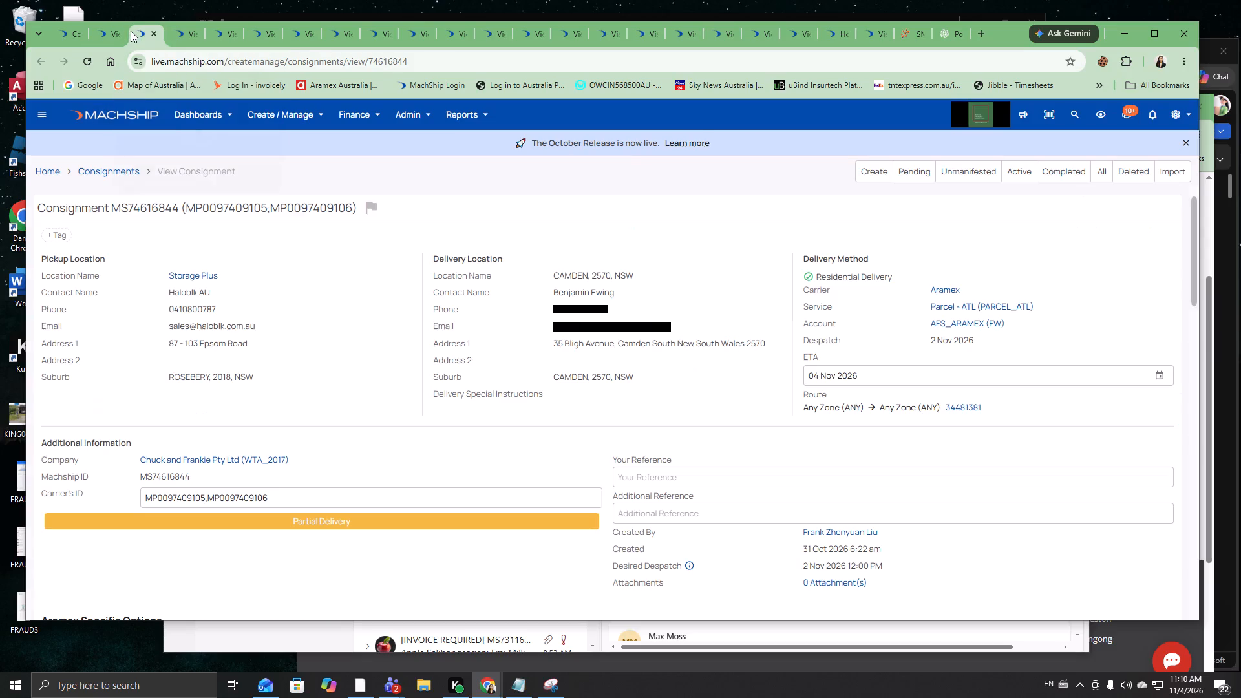
click(181, 40)
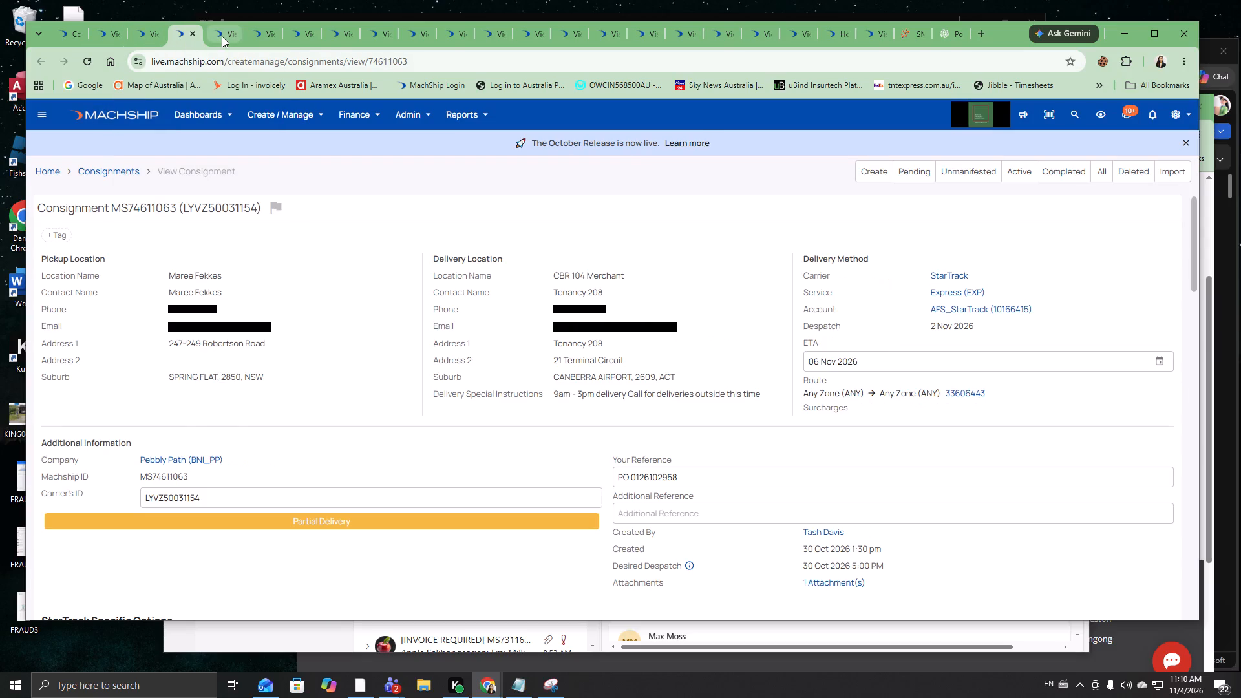
click(222, 36)
click(255, 35)
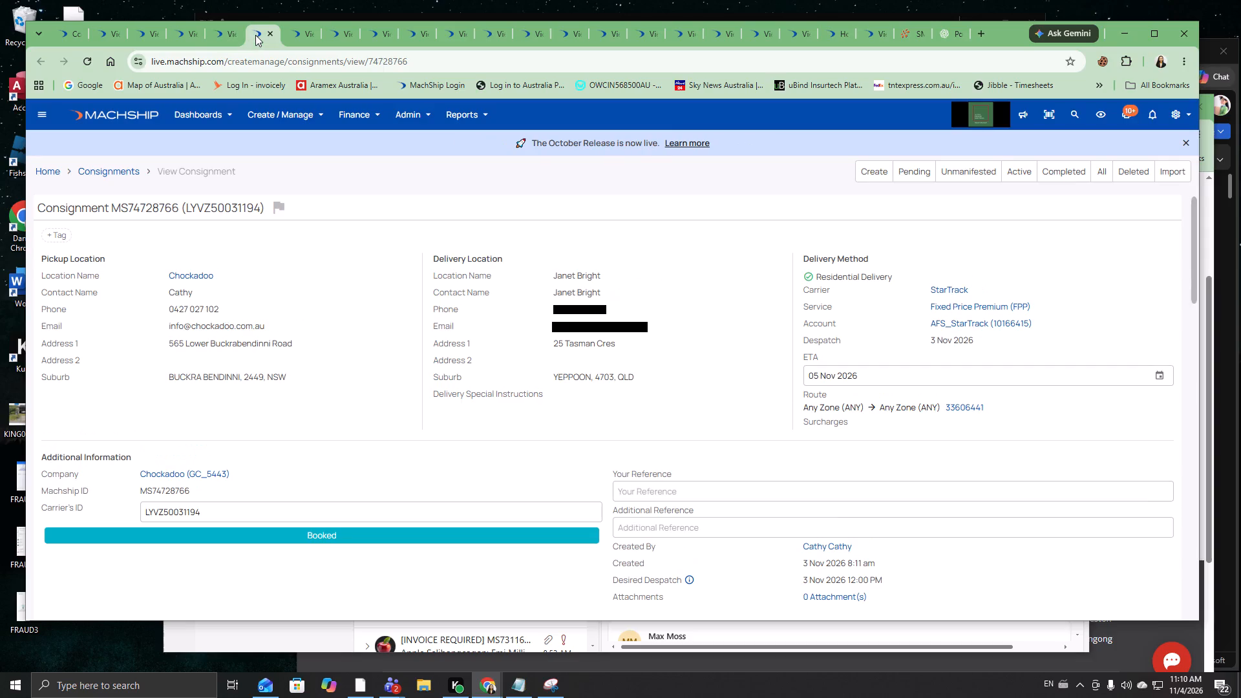
click(95, 32)
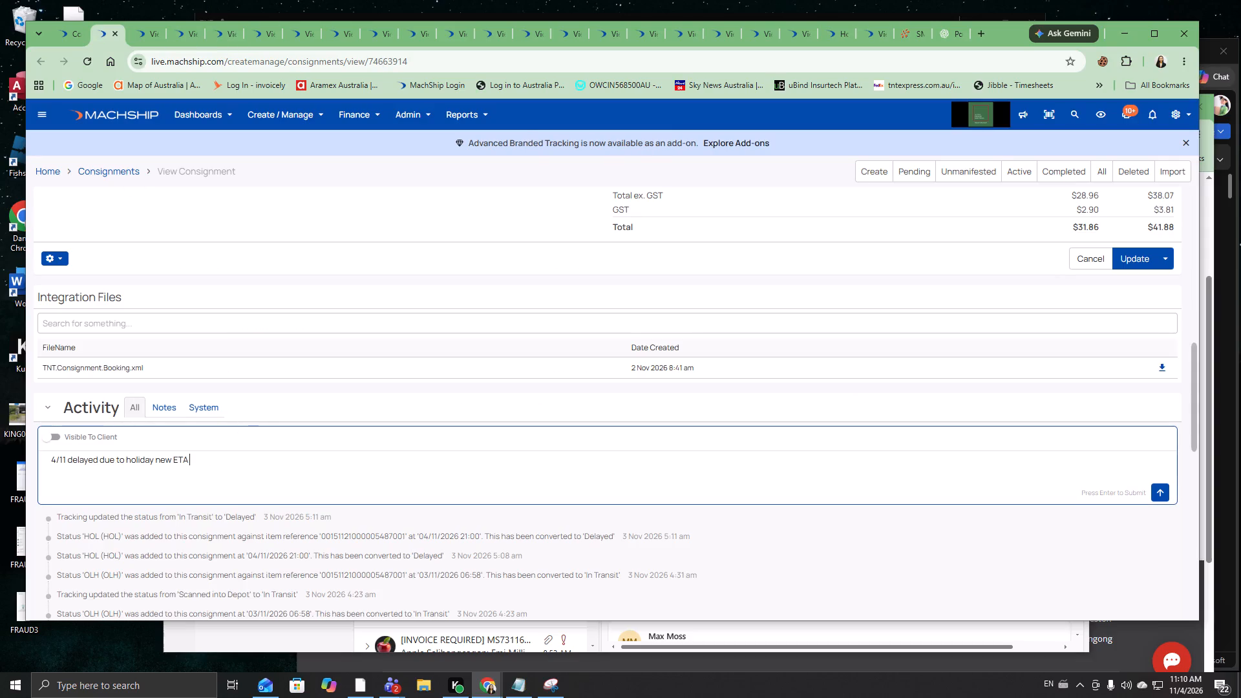
double_click(223, 465)
scroll(273, 460, up, 20)
scroll(273, 460, up, 6)
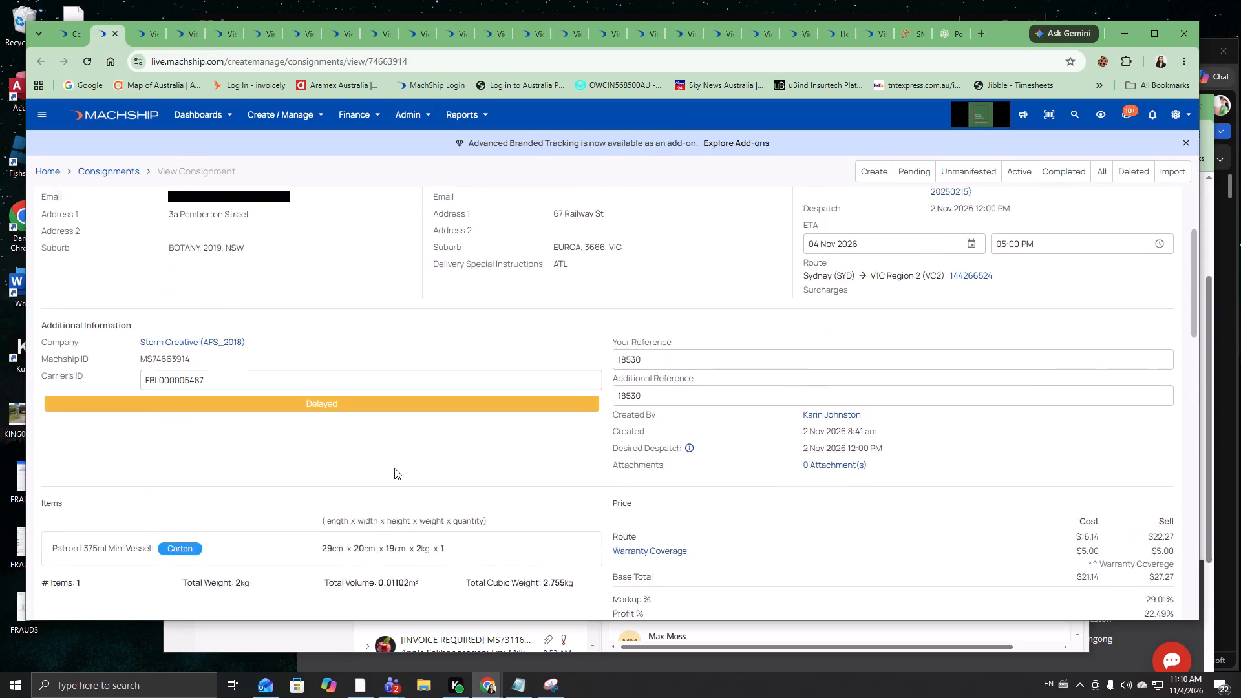
scroll(394, 468, up, 3)
scroll(395, 453, down, 20)
scroll(395, 453, down, 8)
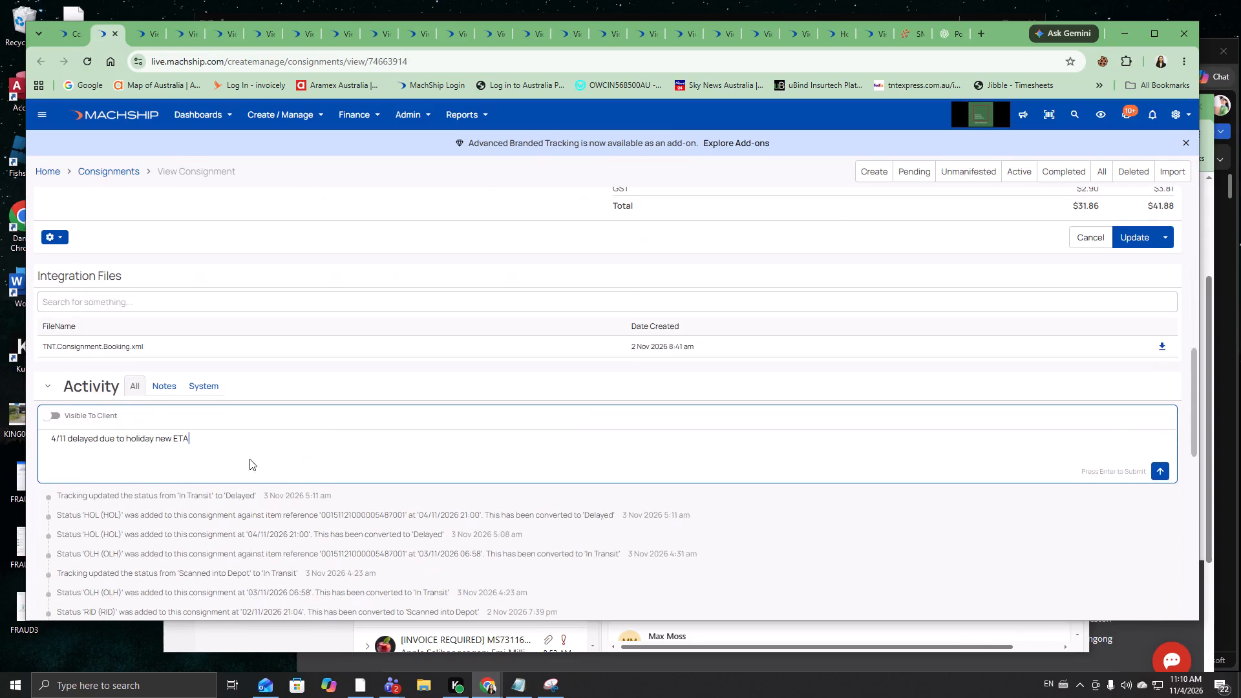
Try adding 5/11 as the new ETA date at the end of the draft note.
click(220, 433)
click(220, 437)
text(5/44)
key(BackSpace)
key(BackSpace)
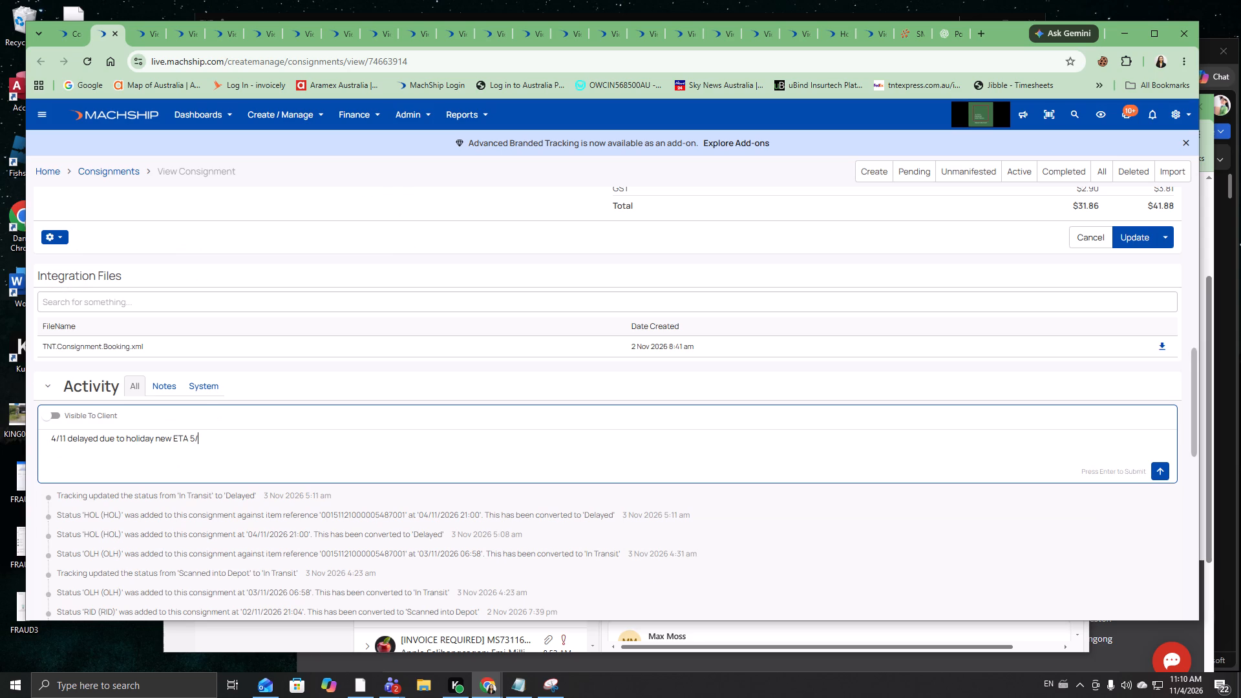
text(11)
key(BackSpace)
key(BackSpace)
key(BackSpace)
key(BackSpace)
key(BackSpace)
Complete the draft note with "via road agent" after "new ETA" and submit it to the consignment's activity.
key(space)
text(via rio)
key(BackSpace)
key(BackSpace)
text(oad agent)
key(Return)
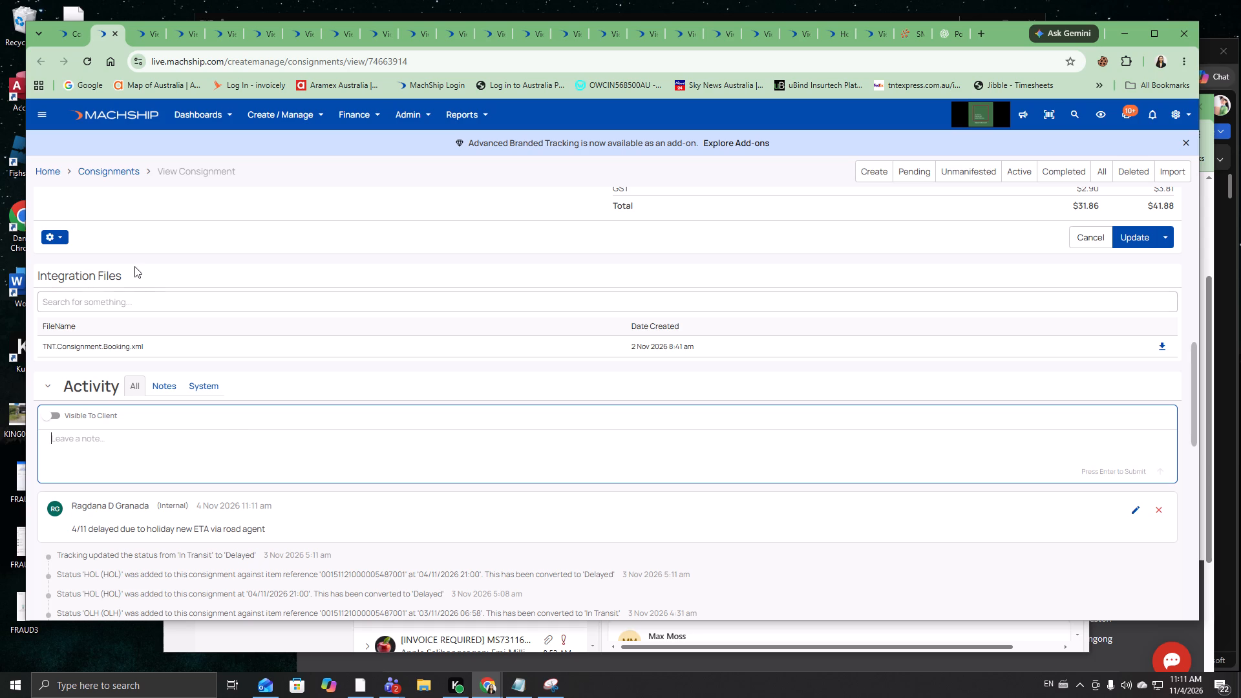
click(96, 40)
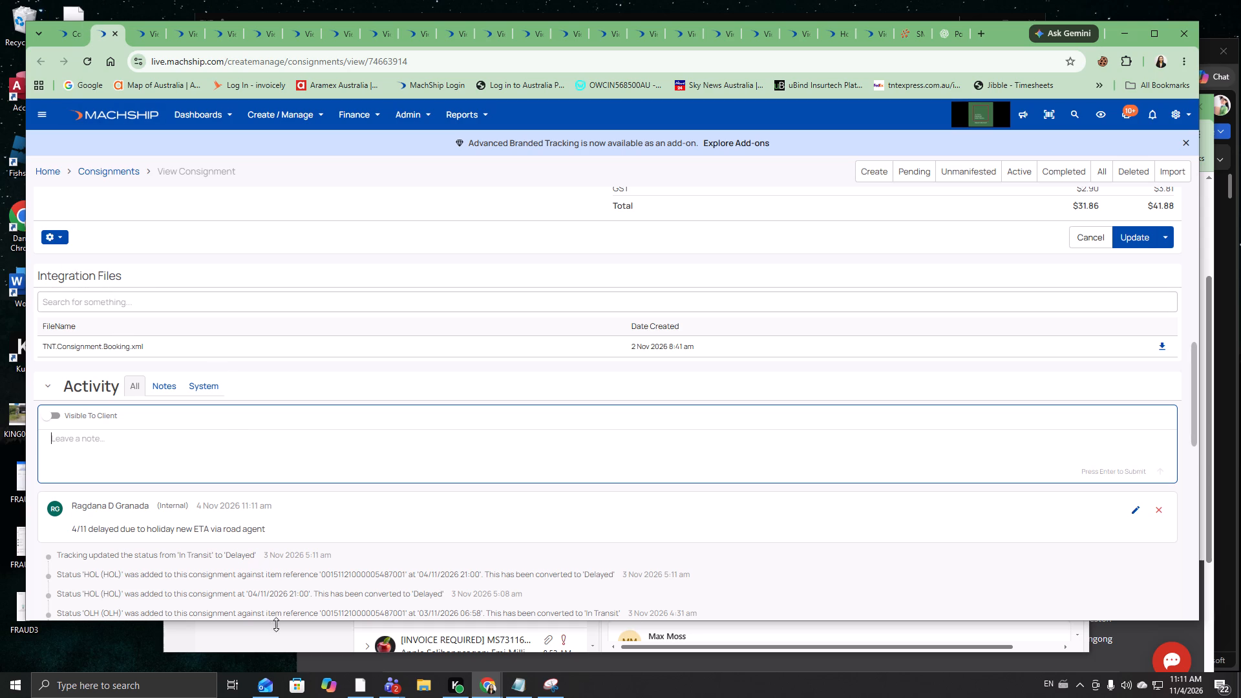
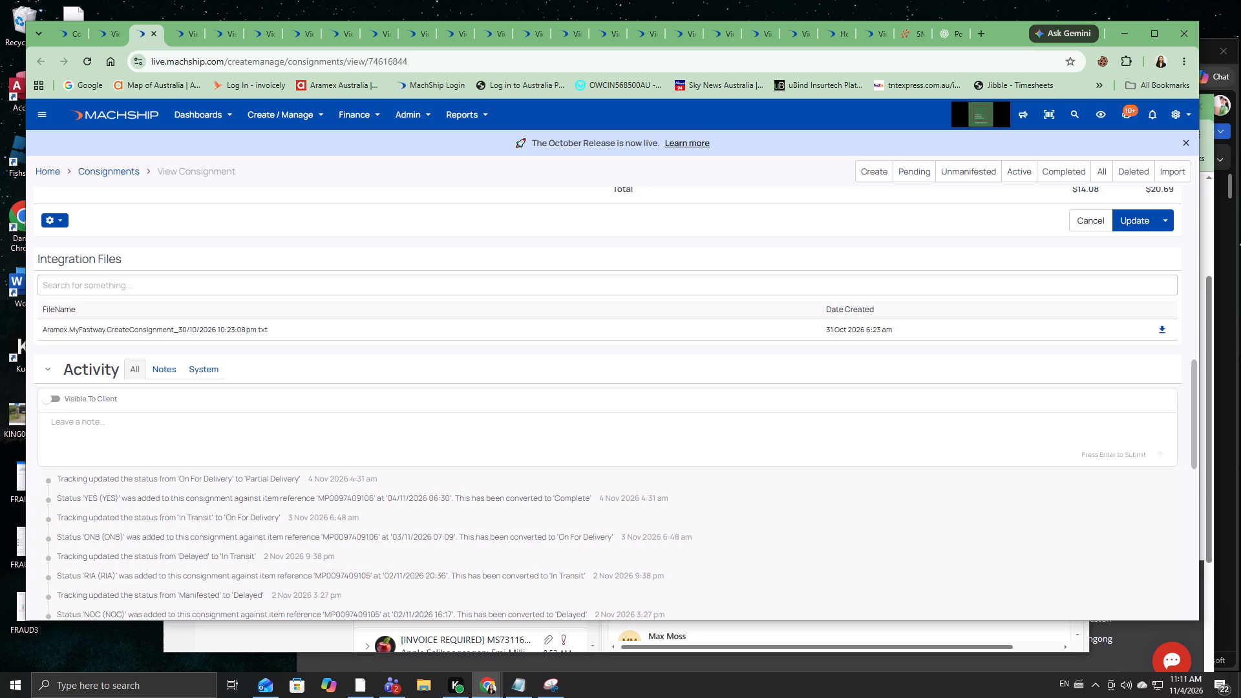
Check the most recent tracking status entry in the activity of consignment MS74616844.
drag(397, 478, 58, 483)
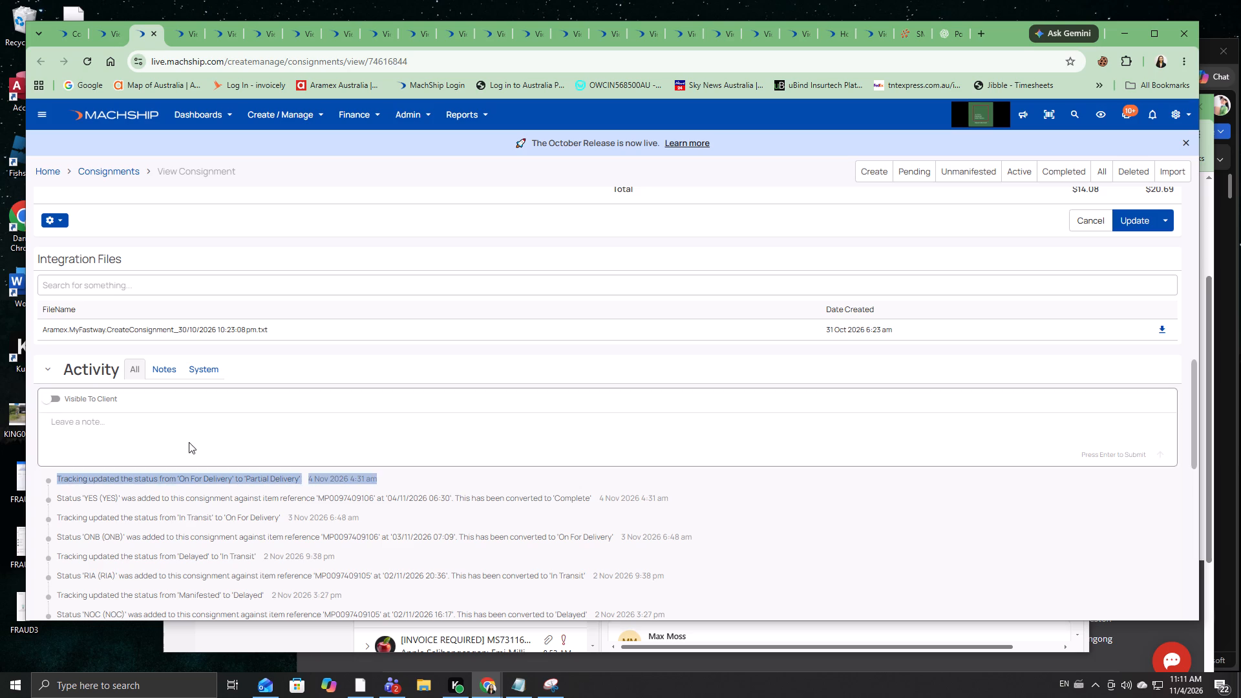
click(196, 441)
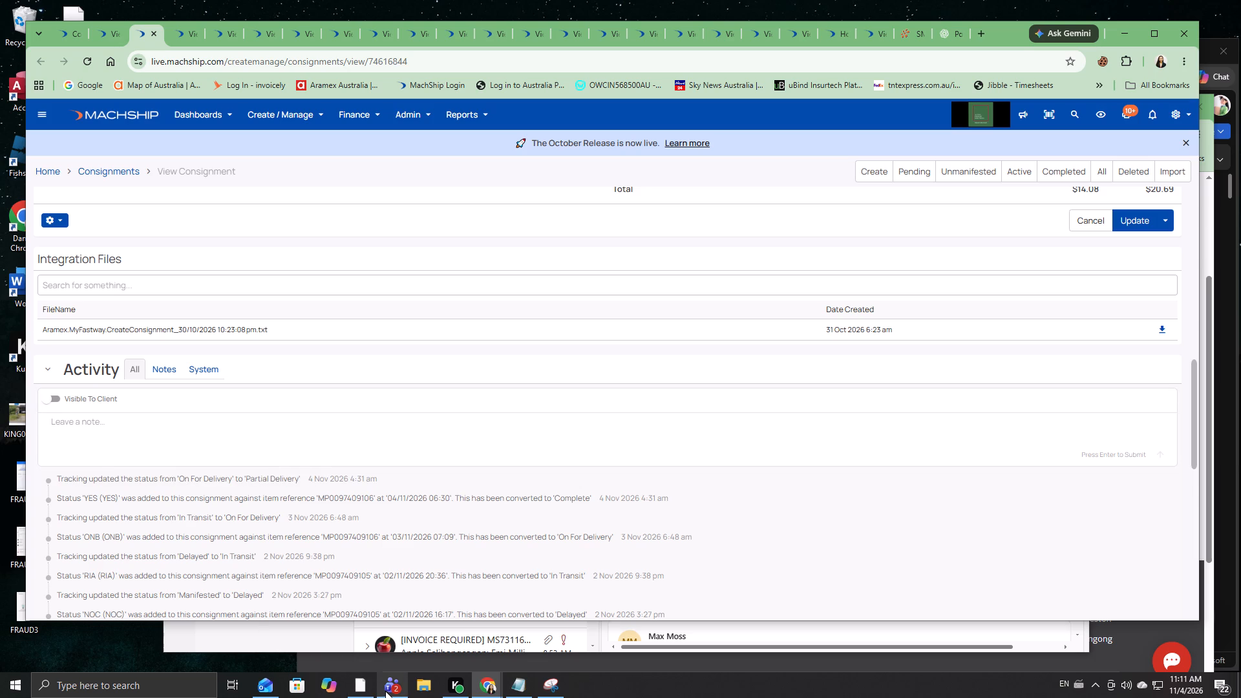
Switch to the Aramex Australia website, go to its home page and find the list of local depots by state.
click(491, 693)
click(571, 623)
scroll(727, 329, up, 11)
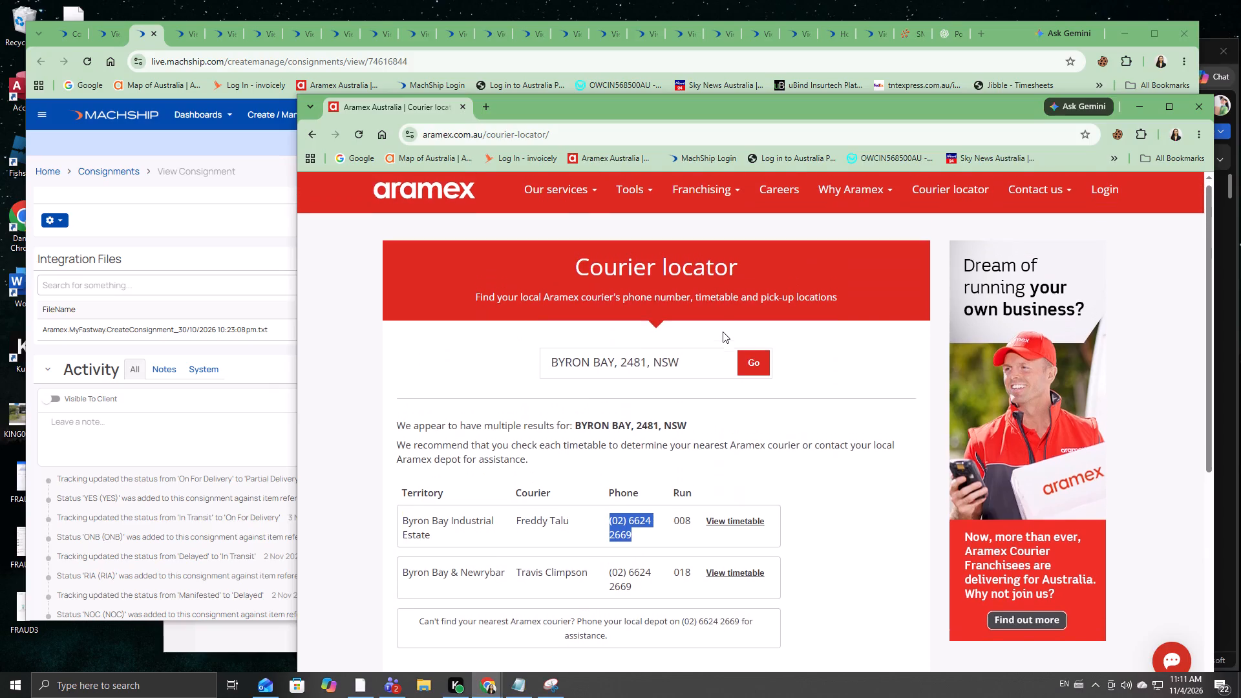
scroll(723, 332, up, 7)
click(388, 193)
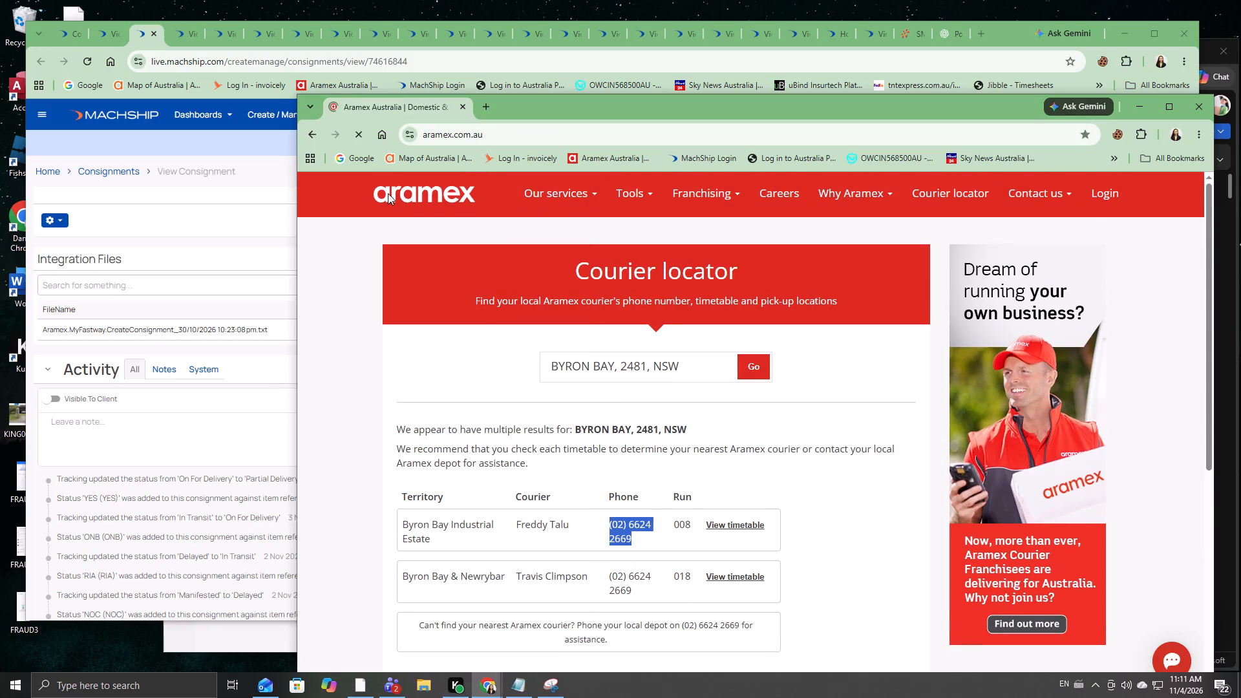
scroll(1045, 570, down, 20)
scroll(1045, 570, down, 5)
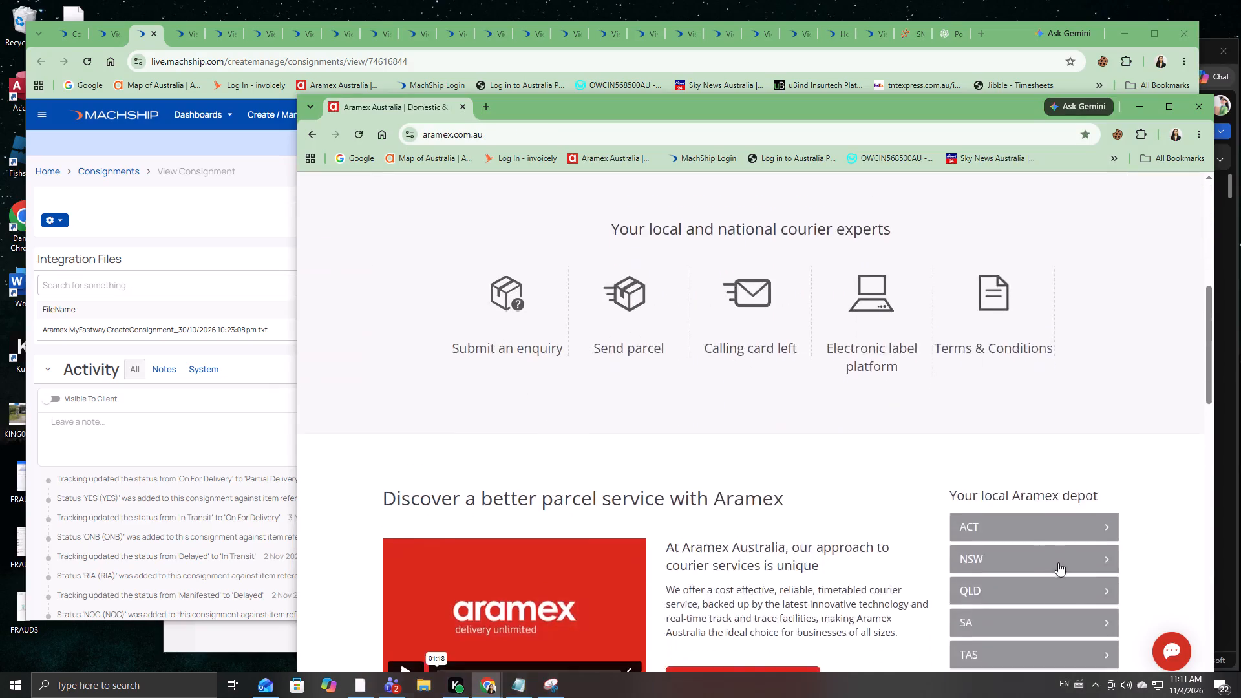
scroll(1058, 562, down, 1)
click(111, 429)
scroll(263, 425, up, 5)
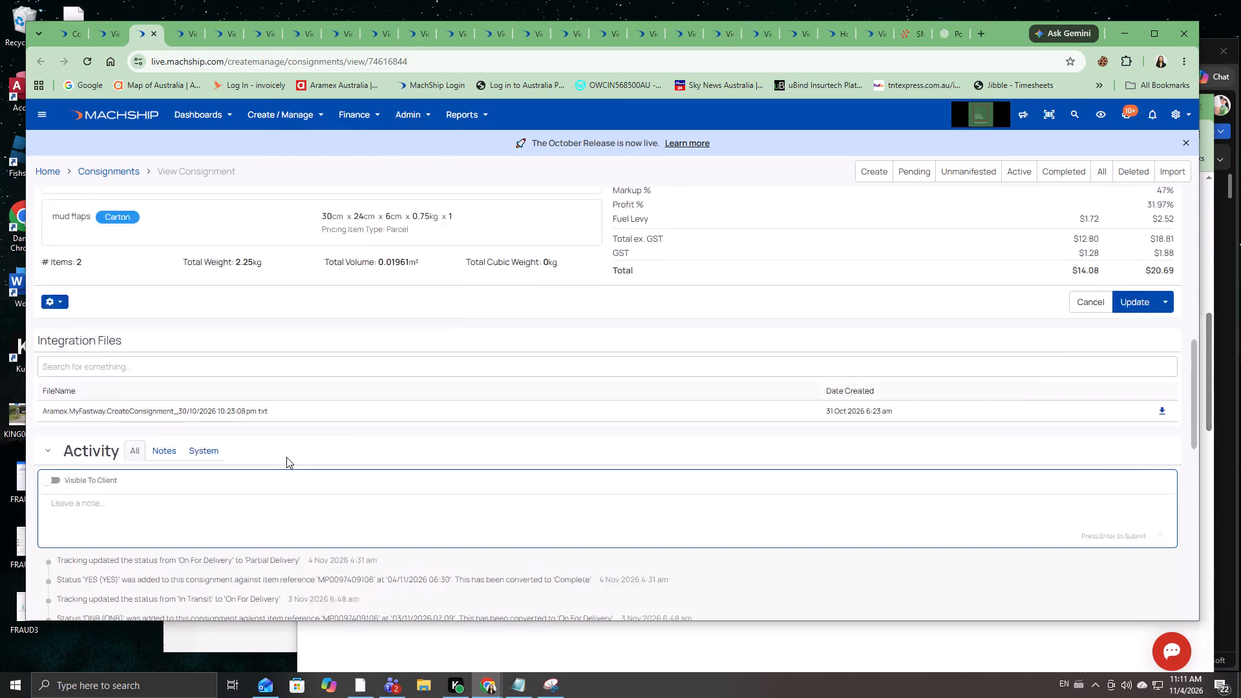
scroll(286, 457, up, 10)
scroll(305, 475, down, 1)
scroll(305, 475, up, 13)
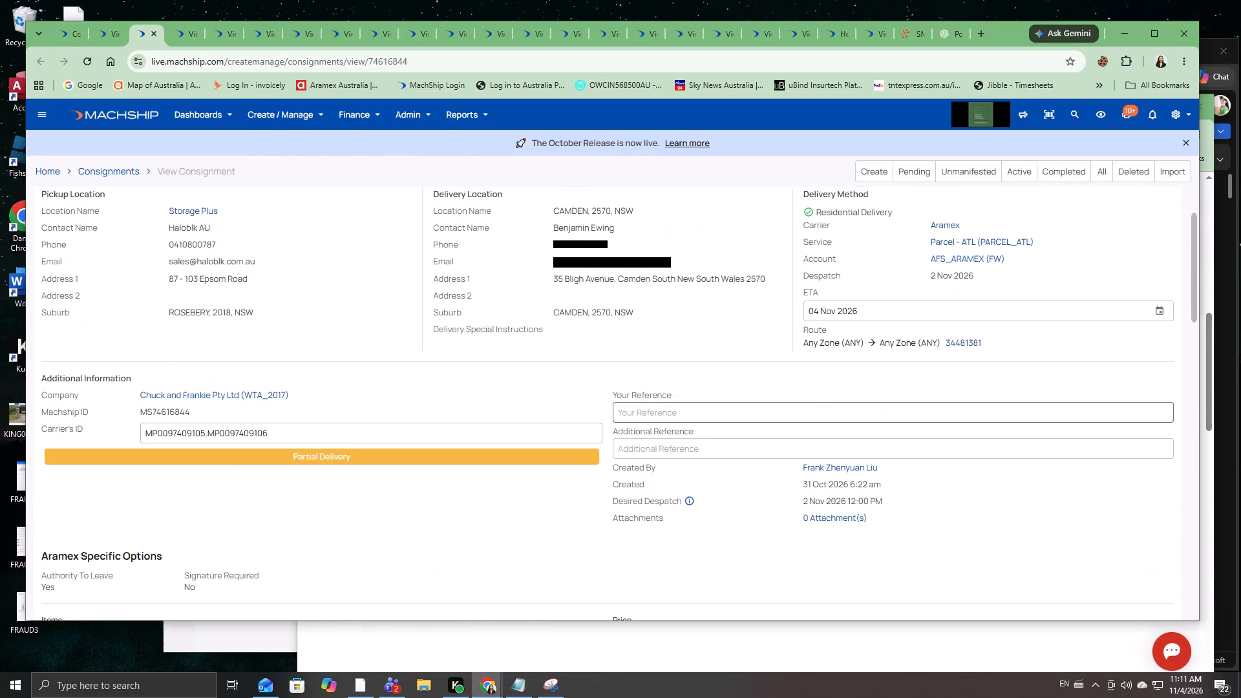
On the Aramex website, open the Sydney depot page from the NSW depots and copy the depot's phone number.
click(487, 689)
click(557, 643)
click(982, 448)
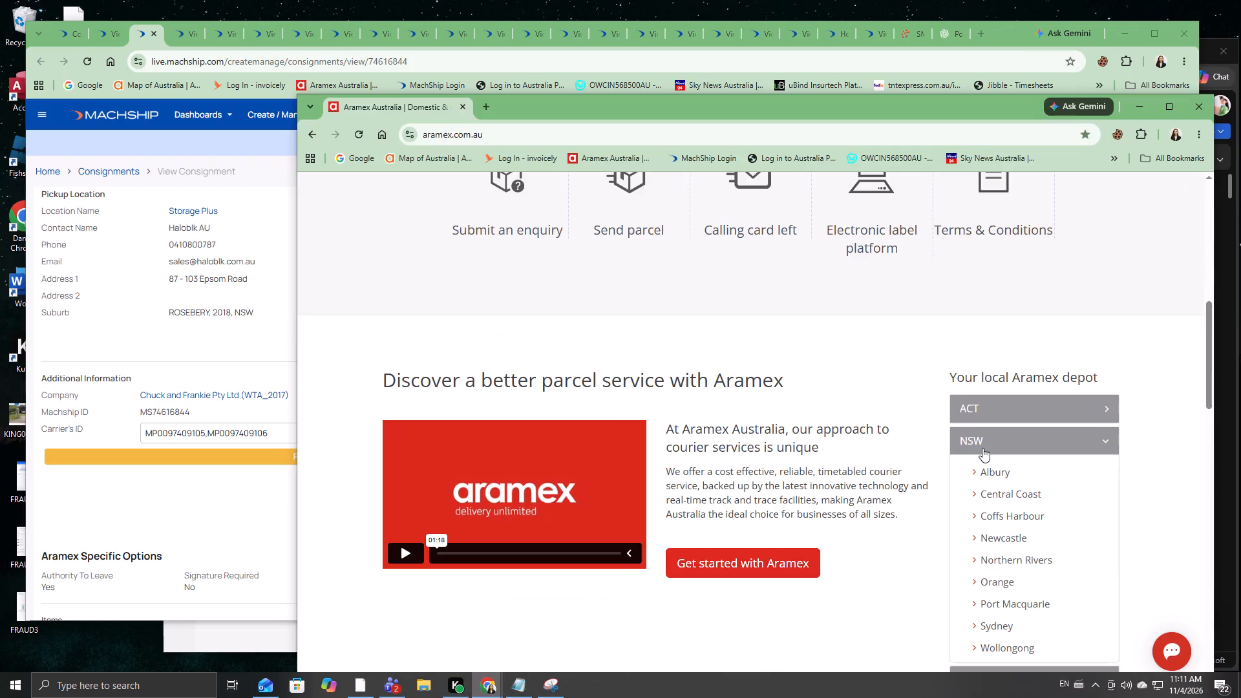
scroll(1014, 537, down, 5)
double_click(1010, 518)
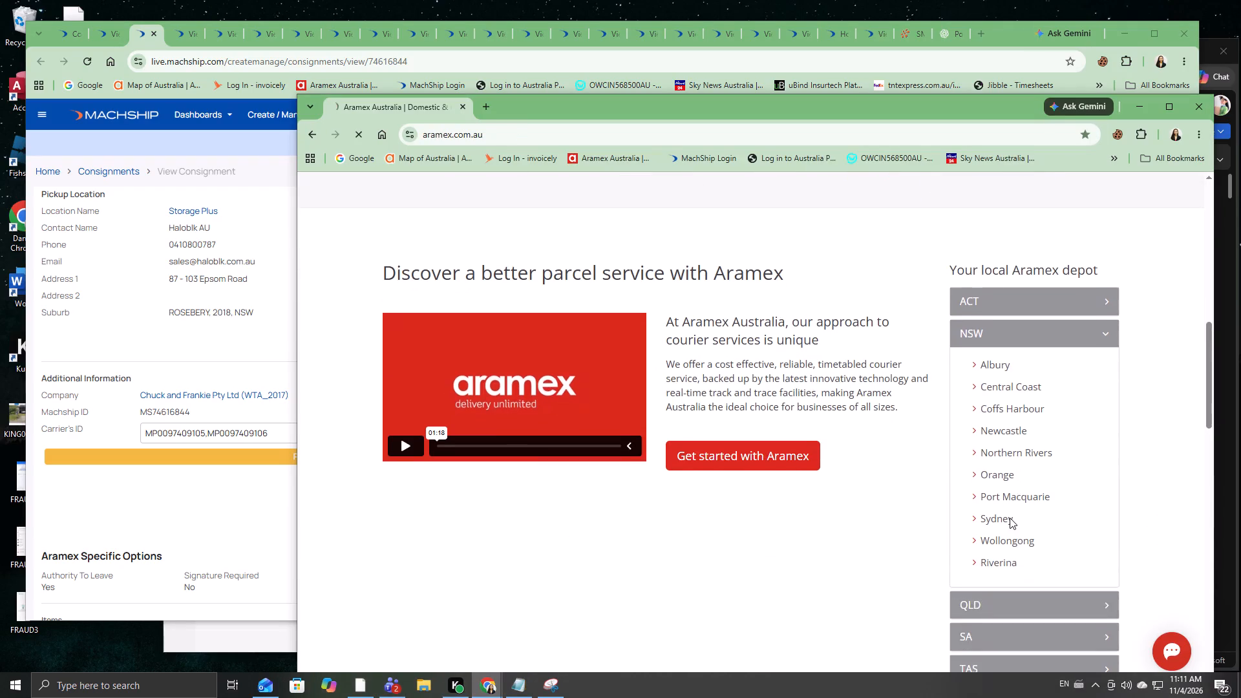
drag(487, 359, 440, 365)
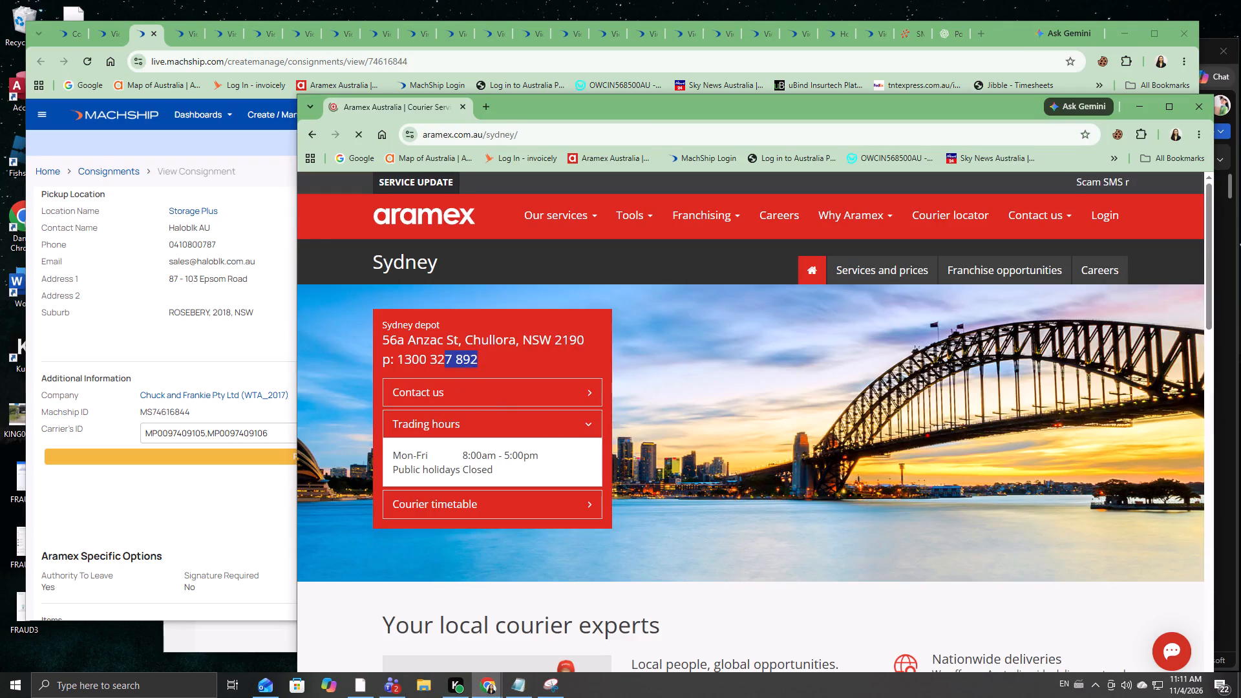
drag(440, 365, 397, 365)
key(ctrl+c)
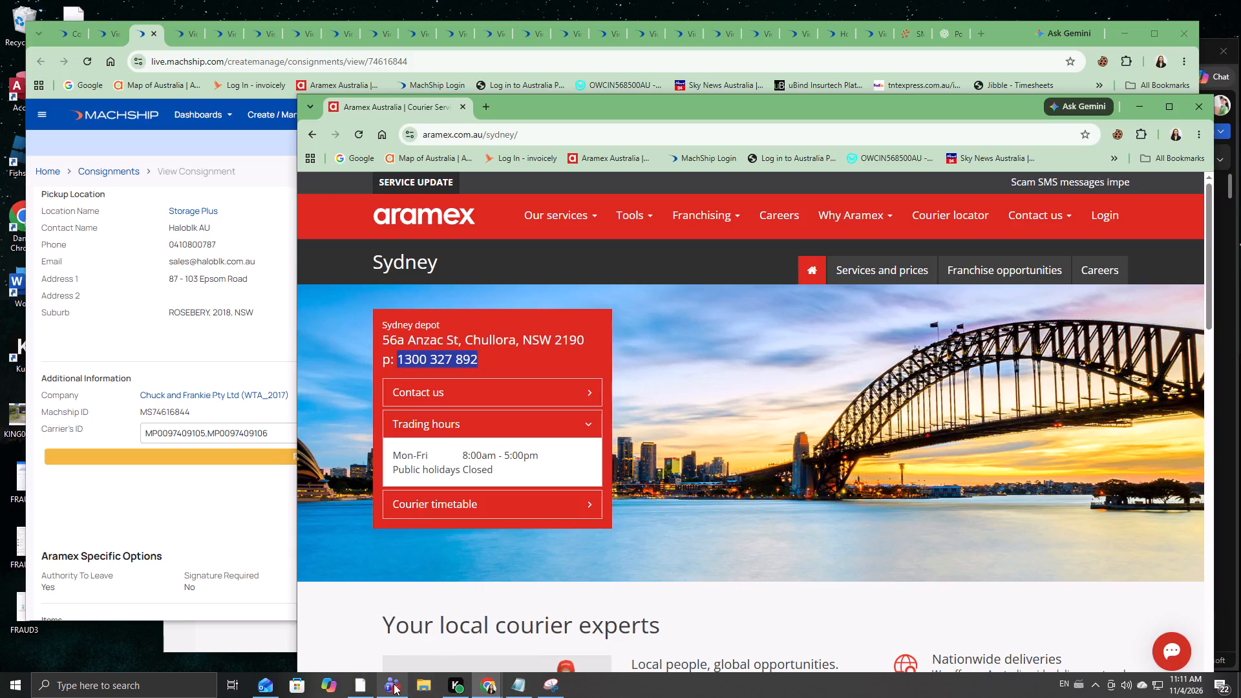
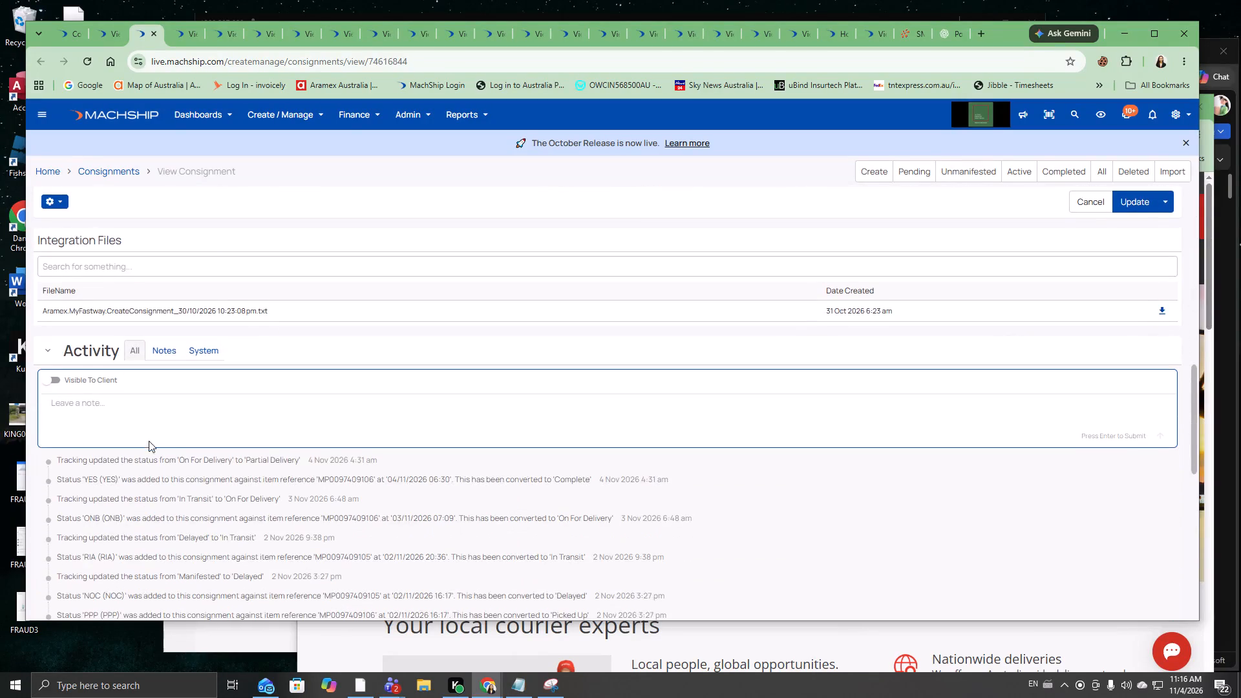
click(137, 410)
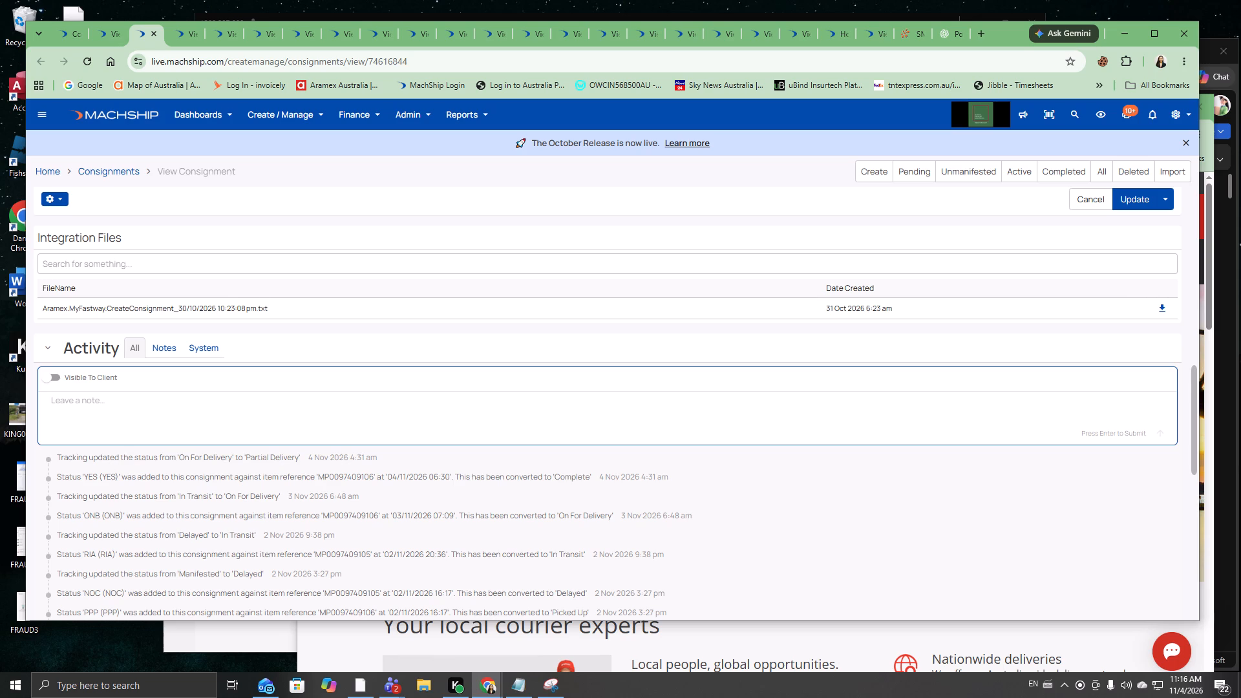
text(4/11 request ETA)
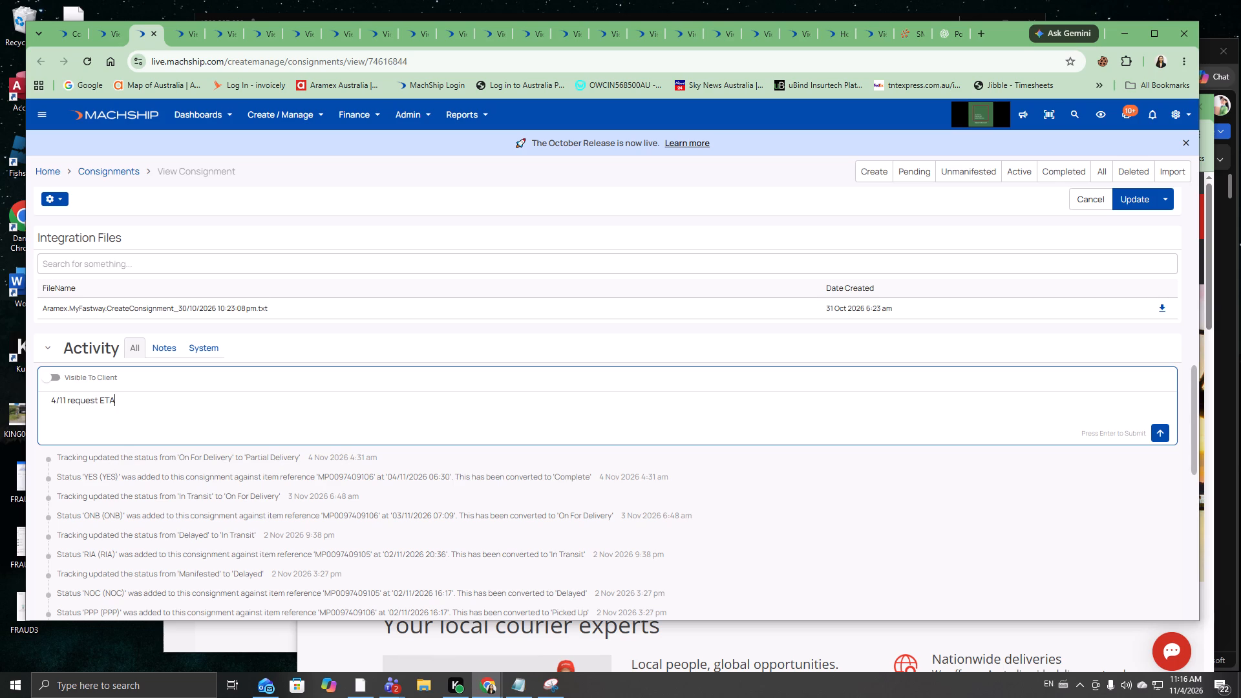
key(space)
text(of)
key(space)
text(the remaining)
key(space)
text(item)
key(Return)
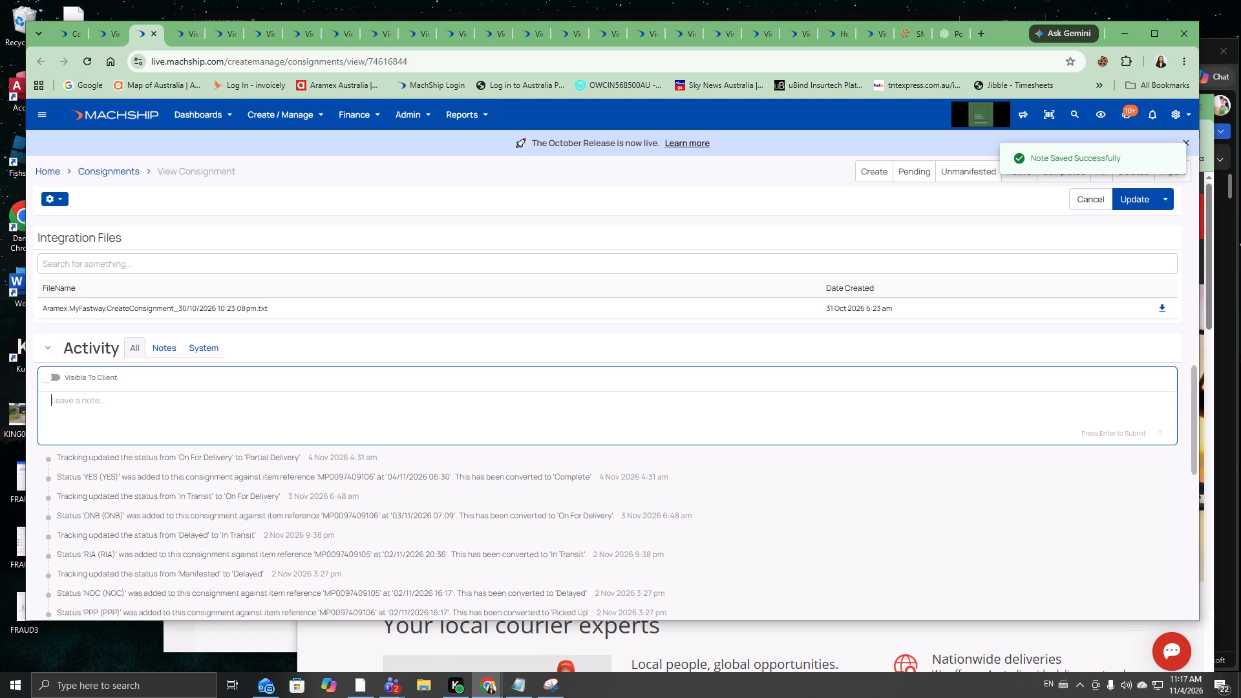
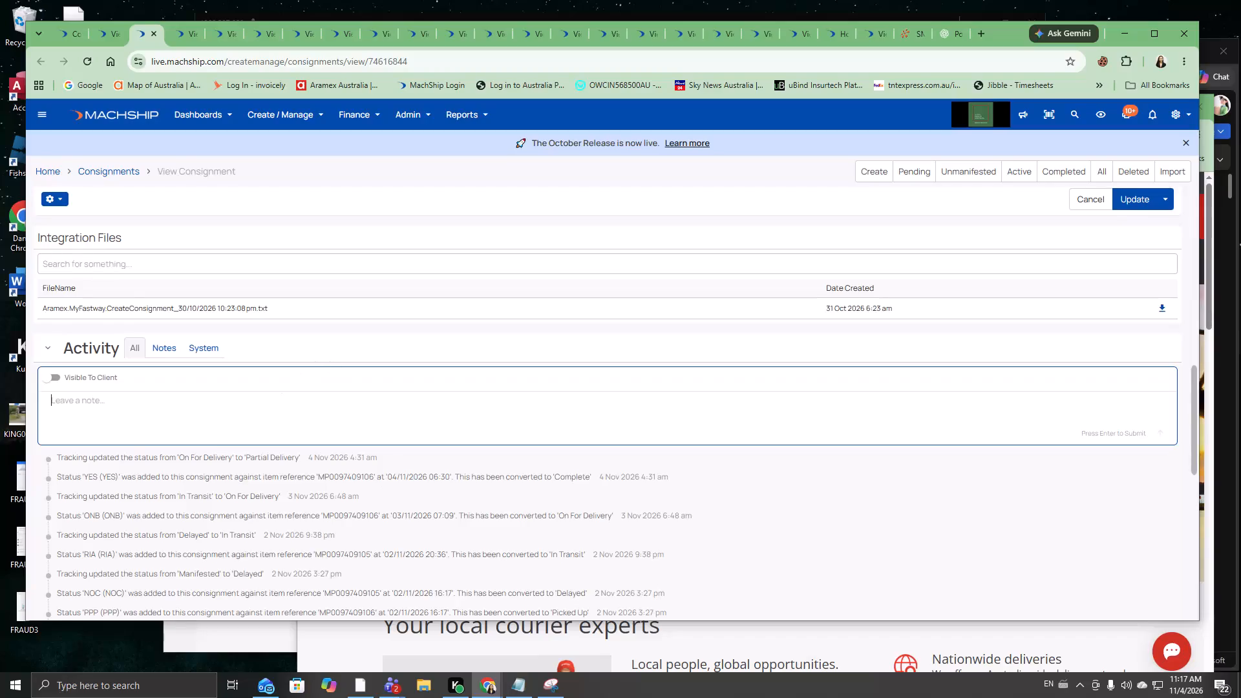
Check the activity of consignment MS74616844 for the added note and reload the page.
scroll(425, 520, up, 15)
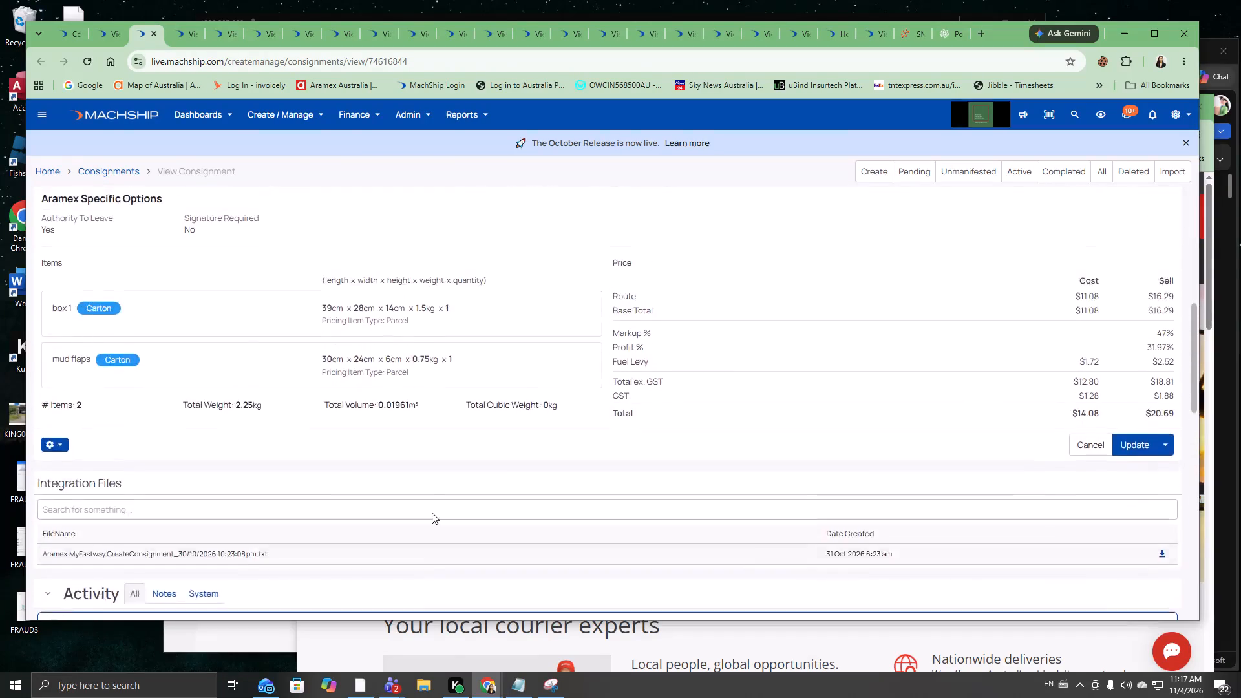
scroll(432, 513, up, 15)
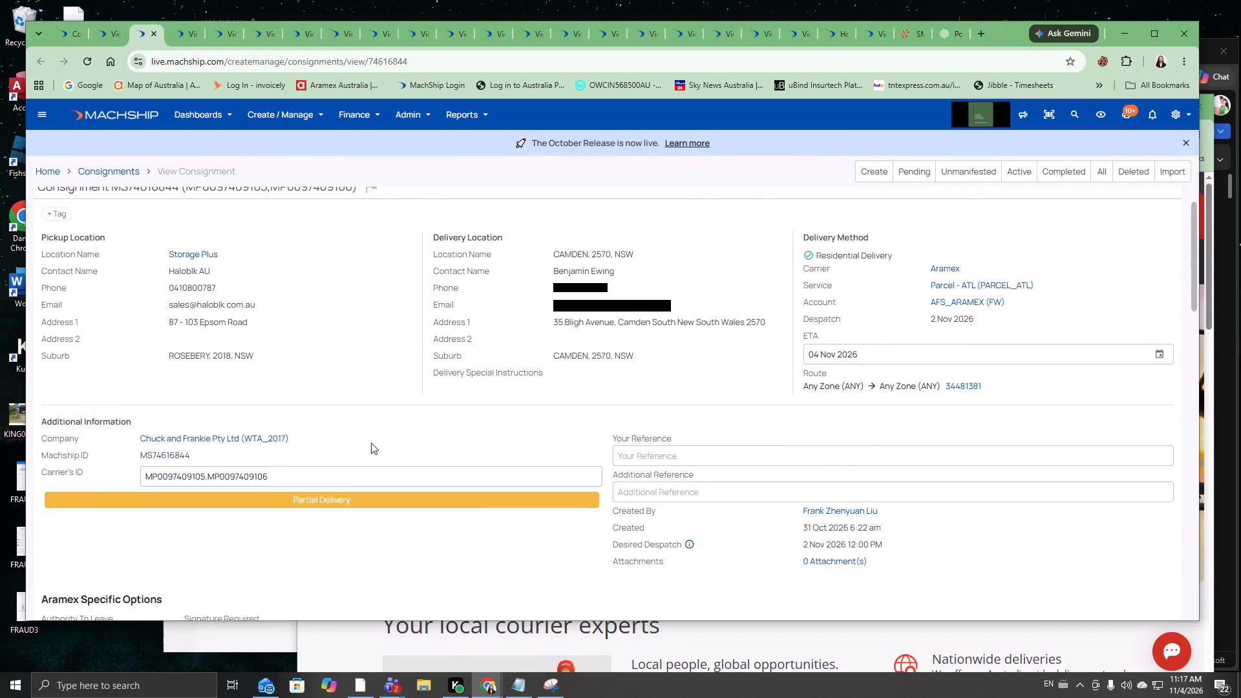
scroll(418, 341, down, 20)
scroll(418, 341, down, 8)
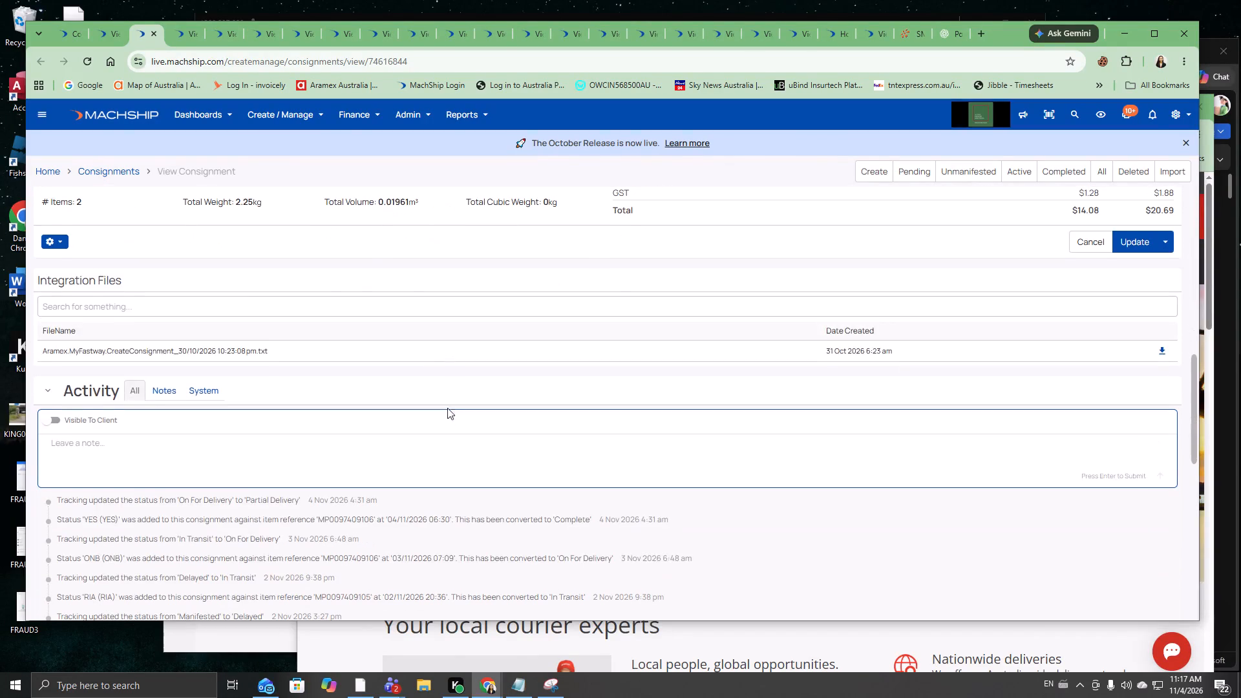
click(252, 443)
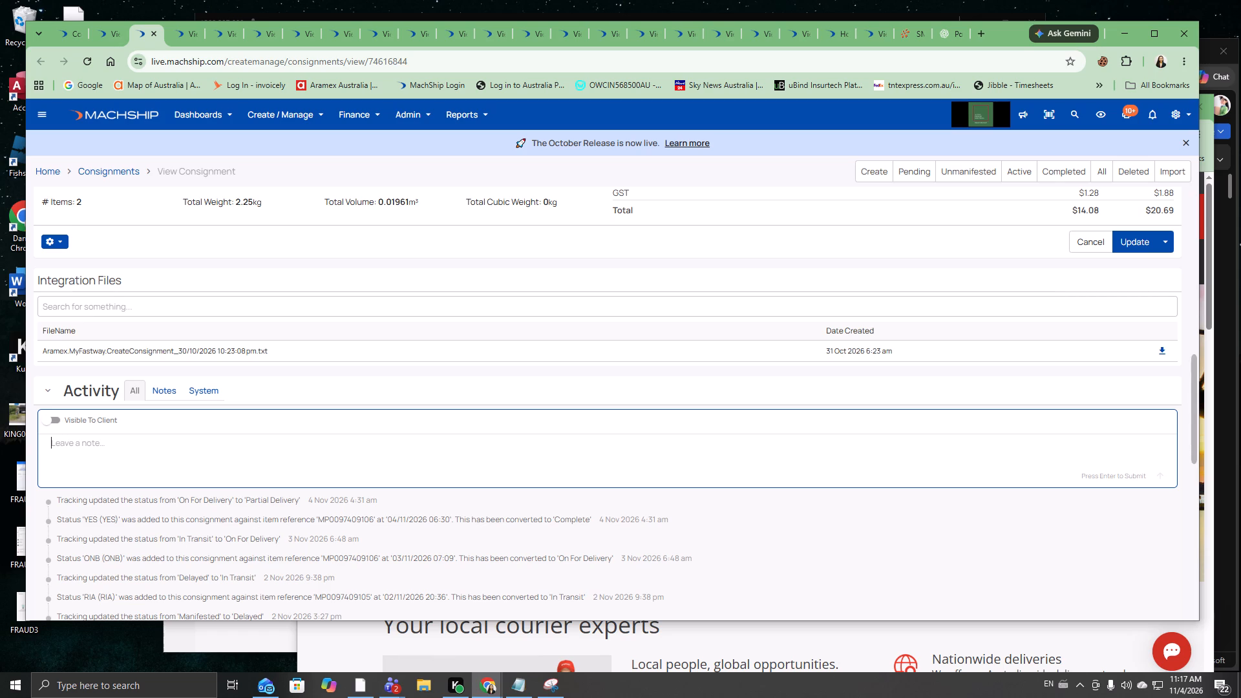
click(142, 30)
click(86, 61)
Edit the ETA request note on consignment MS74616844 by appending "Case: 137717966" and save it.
scroll(271, 379, down, 18)
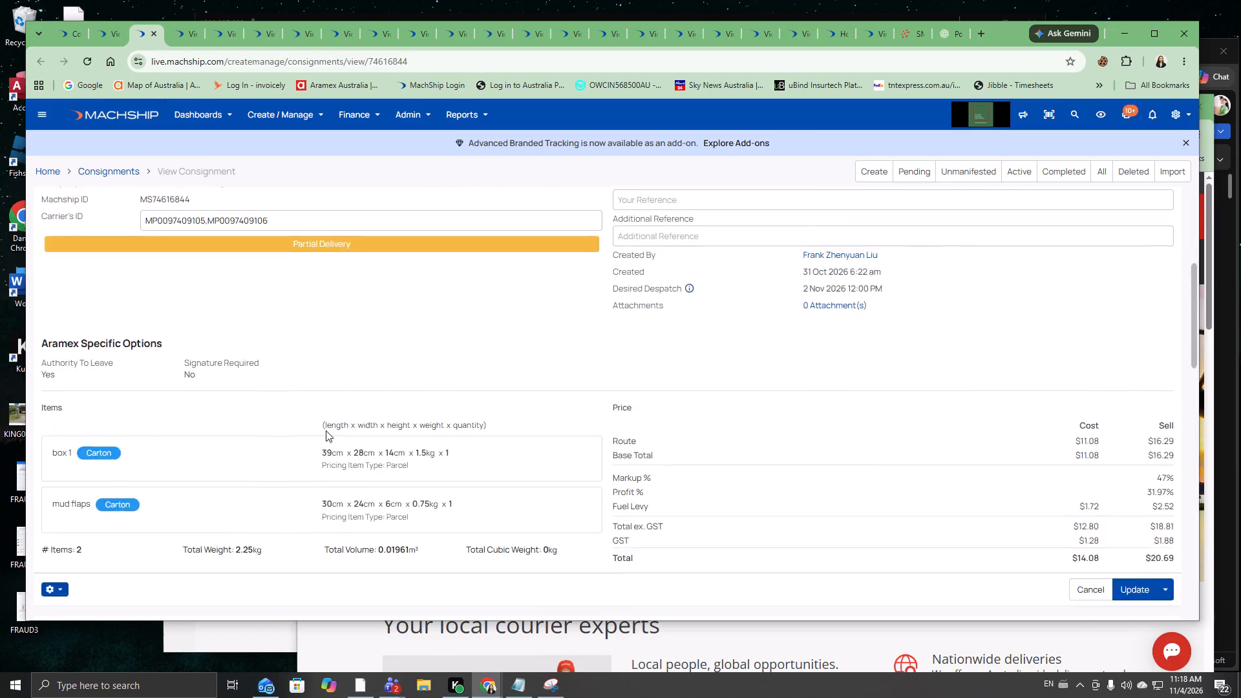
scroll(326, 430, down, 13)
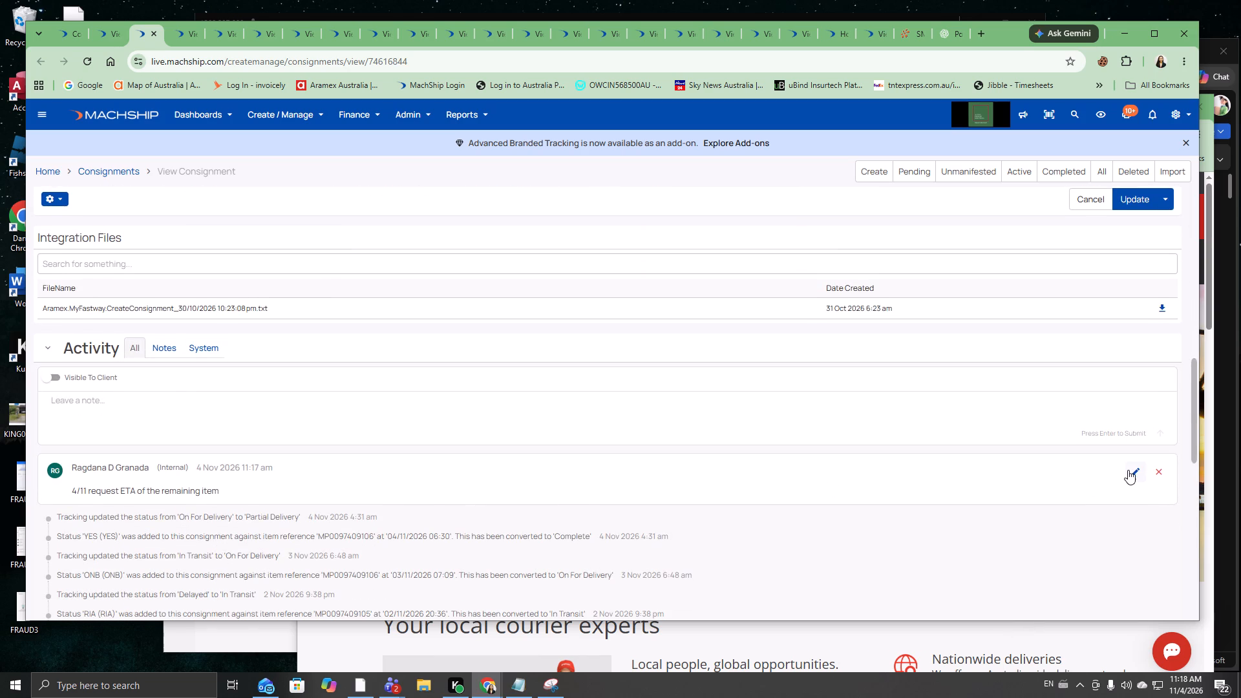
click(1130, 472)
click(319, 527)
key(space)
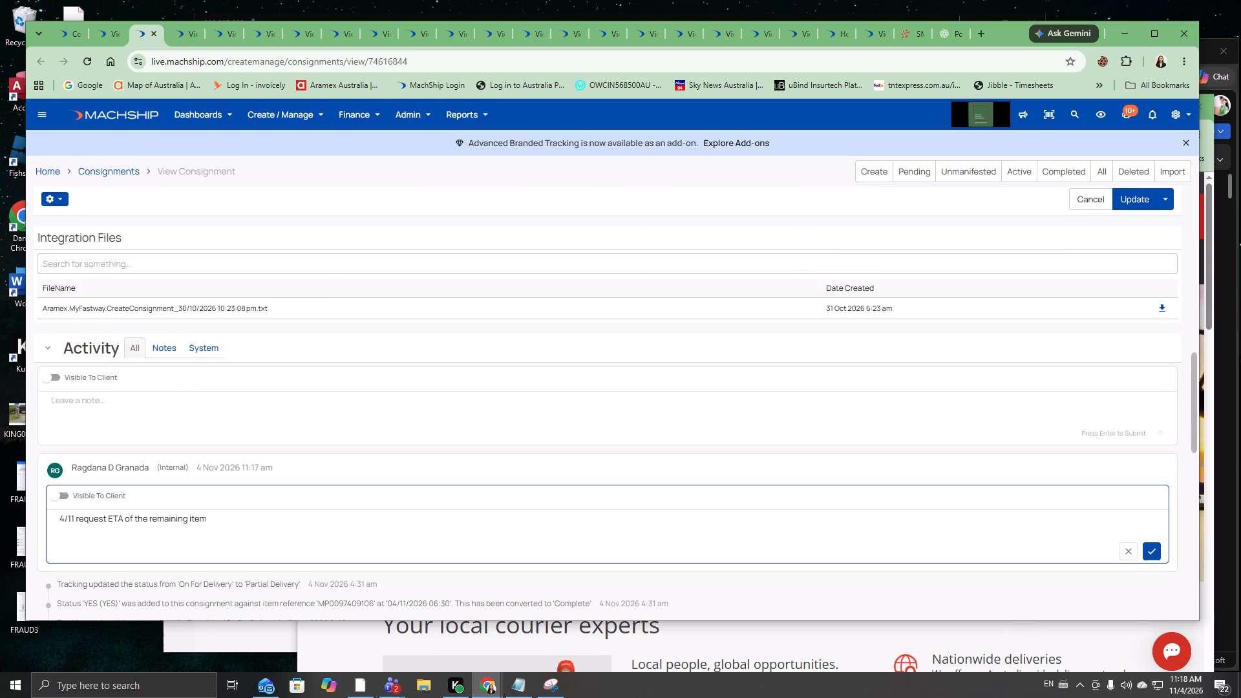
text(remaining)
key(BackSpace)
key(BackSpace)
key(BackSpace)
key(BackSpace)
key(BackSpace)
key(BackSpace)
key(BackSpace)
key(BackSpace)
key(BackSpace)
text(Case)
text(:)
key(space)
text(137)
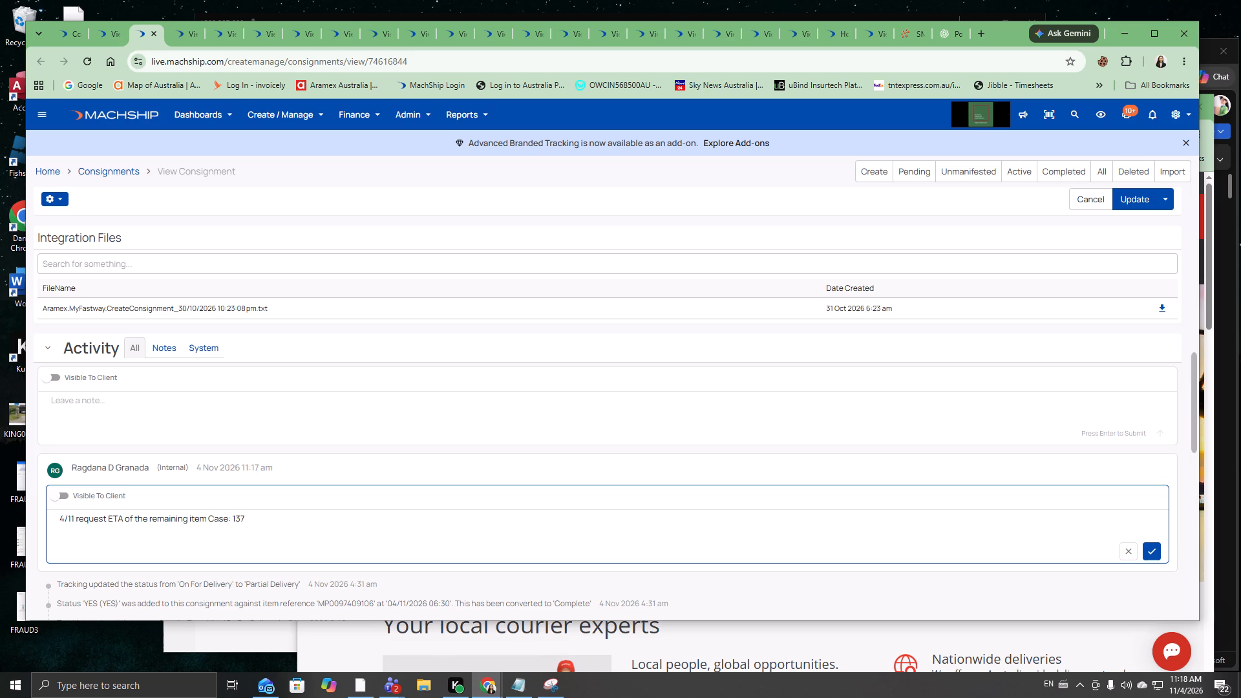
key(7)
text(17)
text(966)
click(1154, 549)
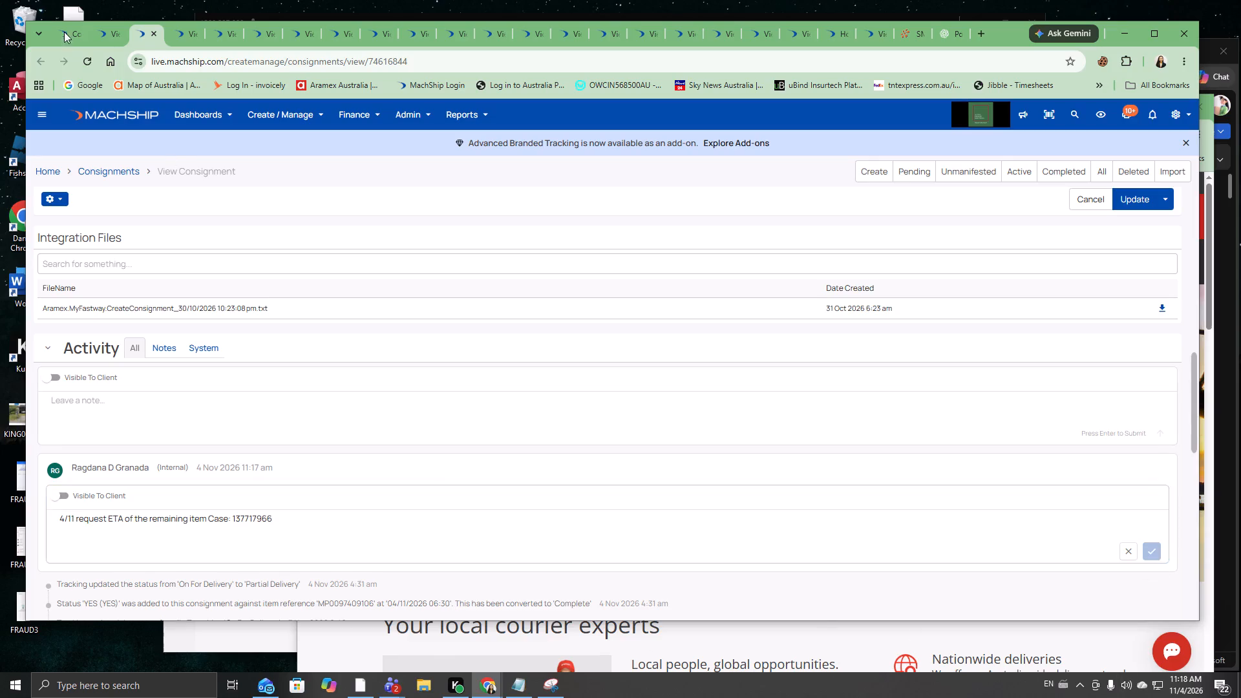
click(181, 32)
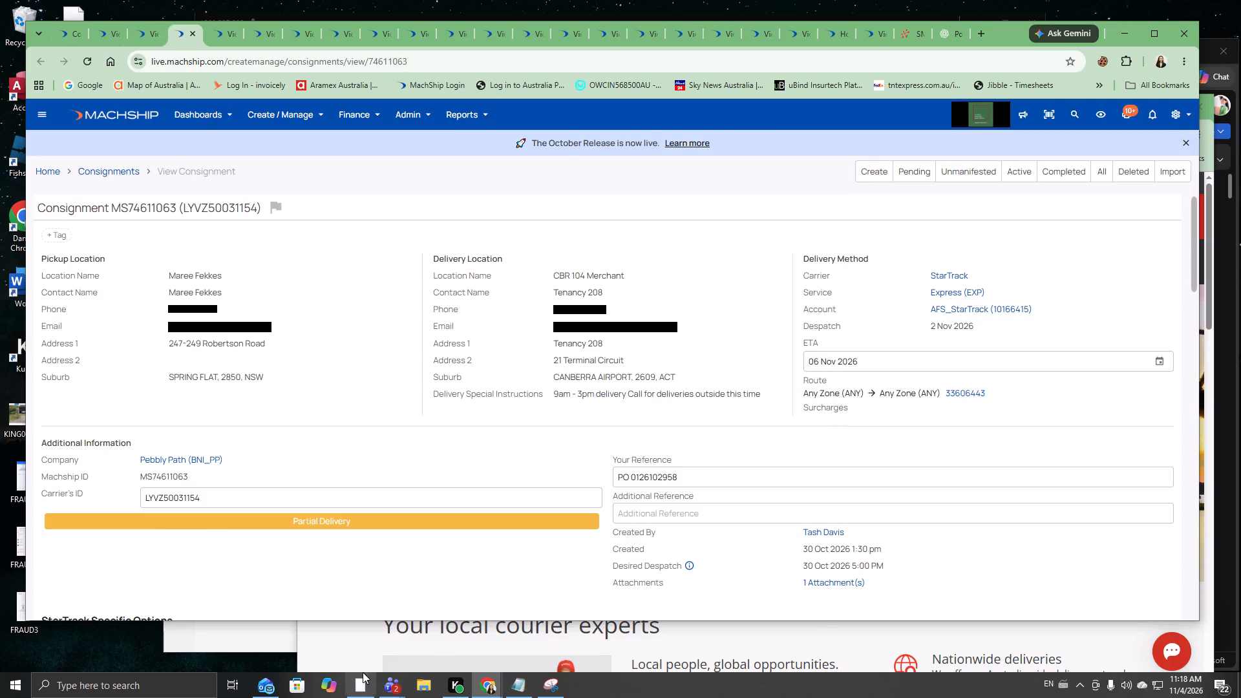
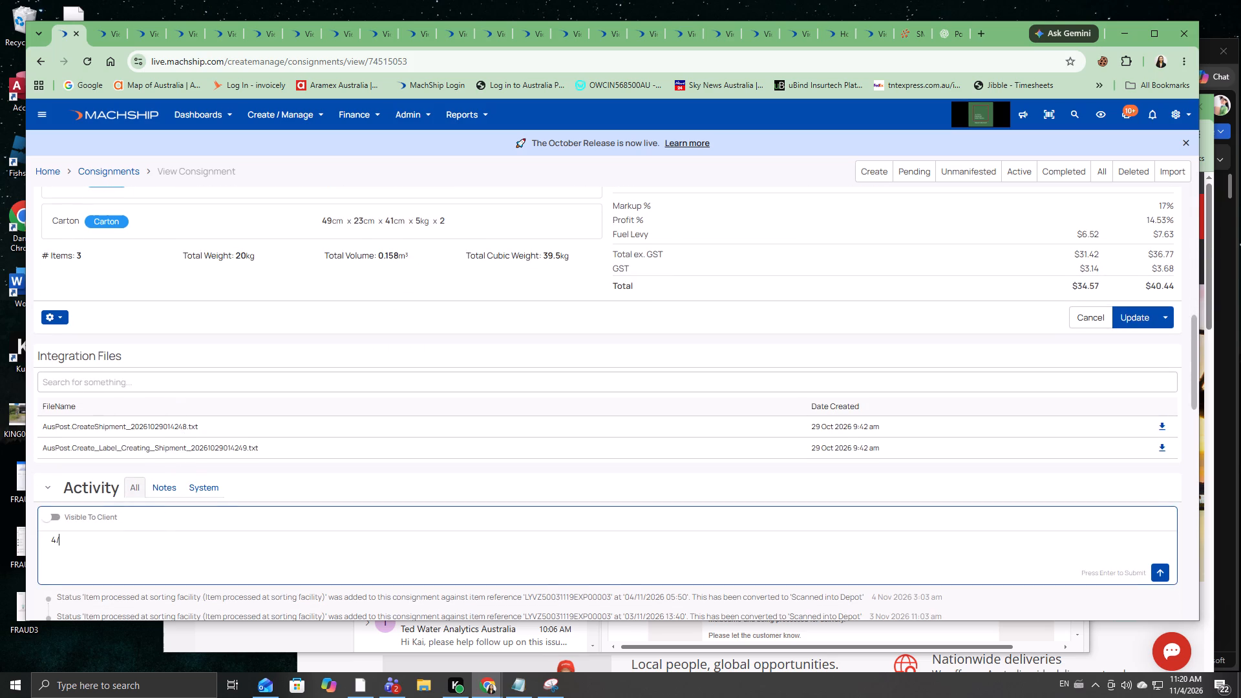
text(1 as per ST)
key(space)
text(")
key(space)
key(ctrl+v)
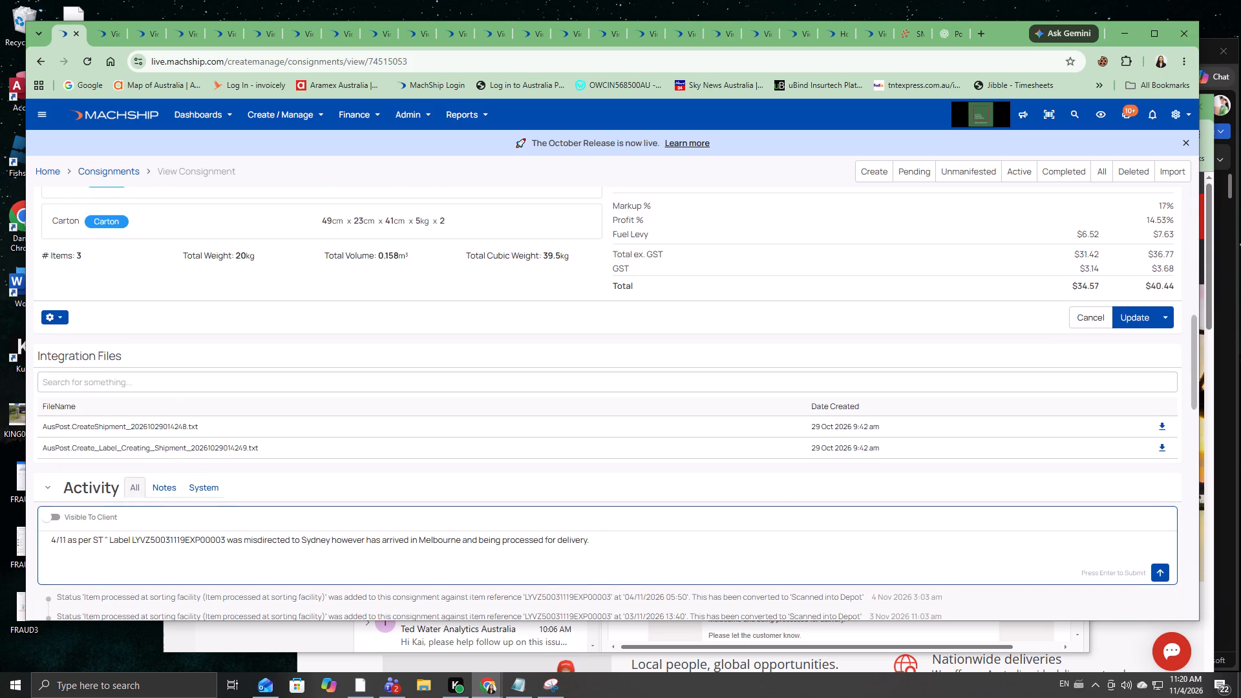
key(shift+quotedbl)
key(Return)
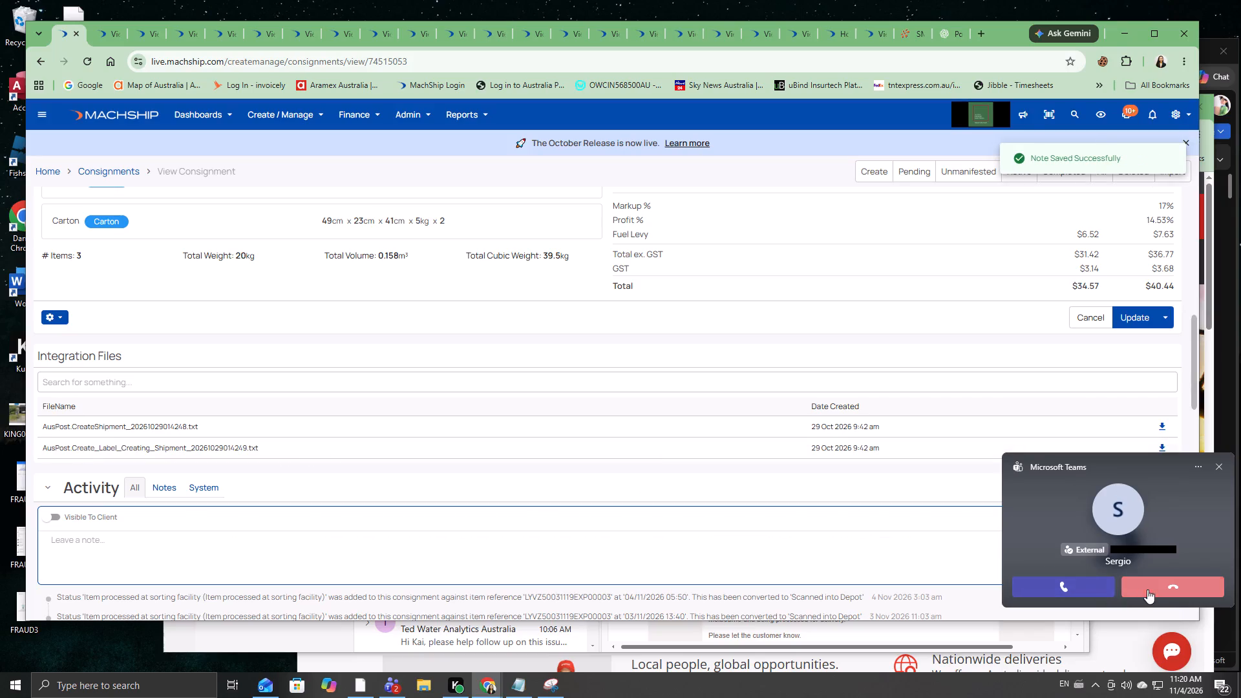
Decline the incoming Microsoft Teams call from the external contact.
click(1167, 587)
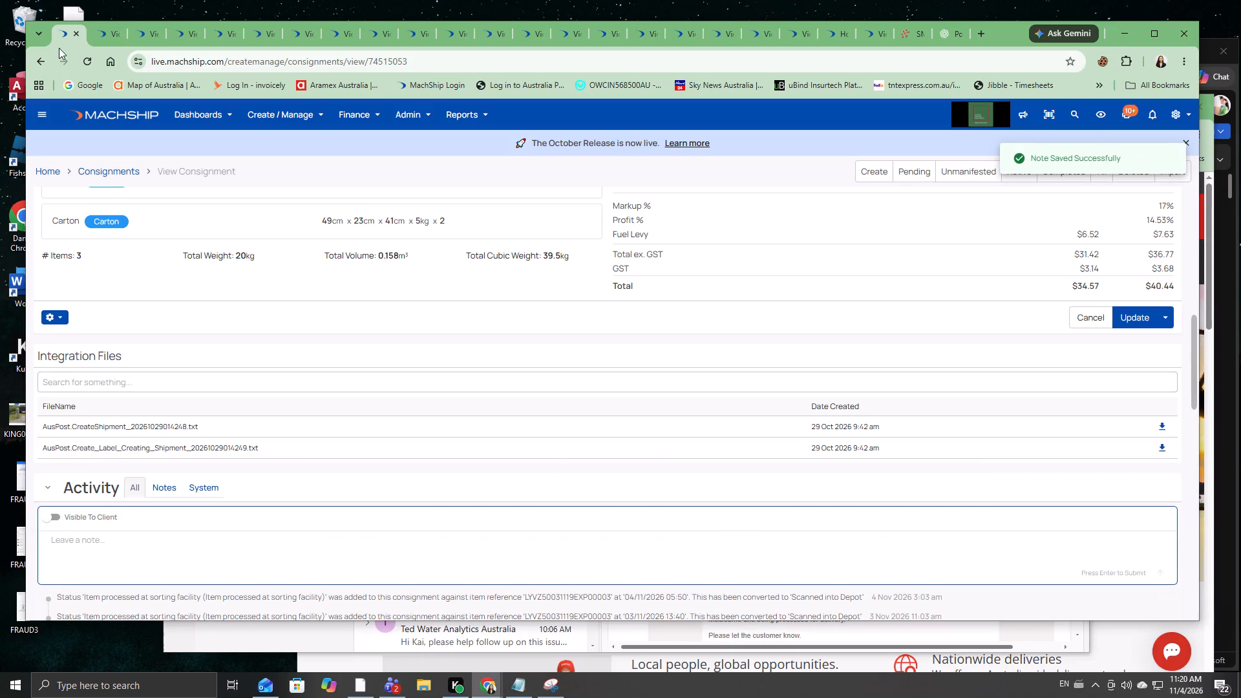
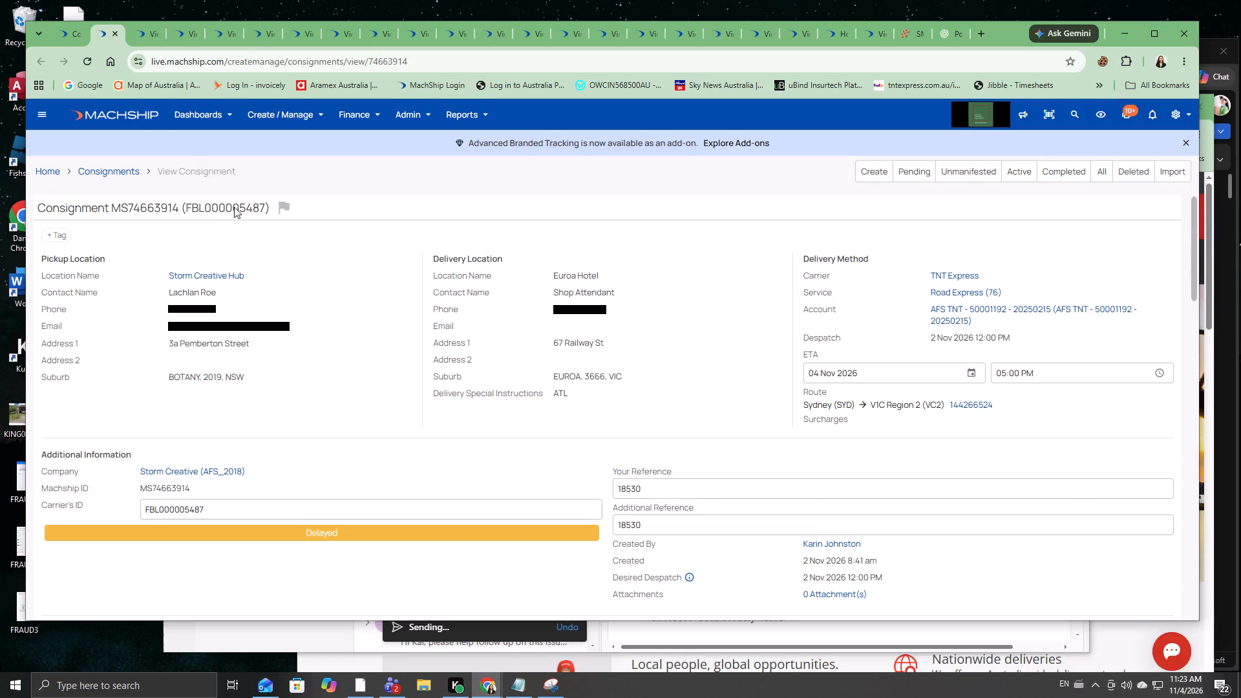
click(116, 32)
scroll(270, 217, up, 8)
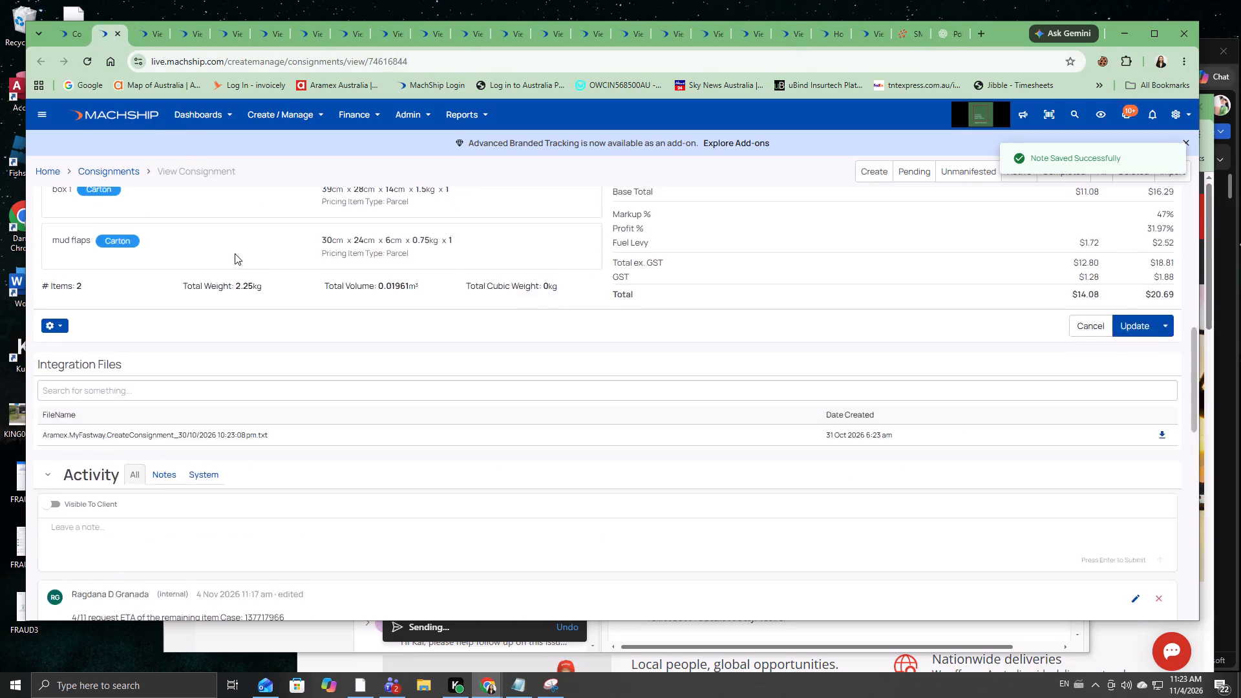
scroll(235, 253, up, 20)
scroll(235, 253, up, 2)
scroll(268, 305, up, 12)
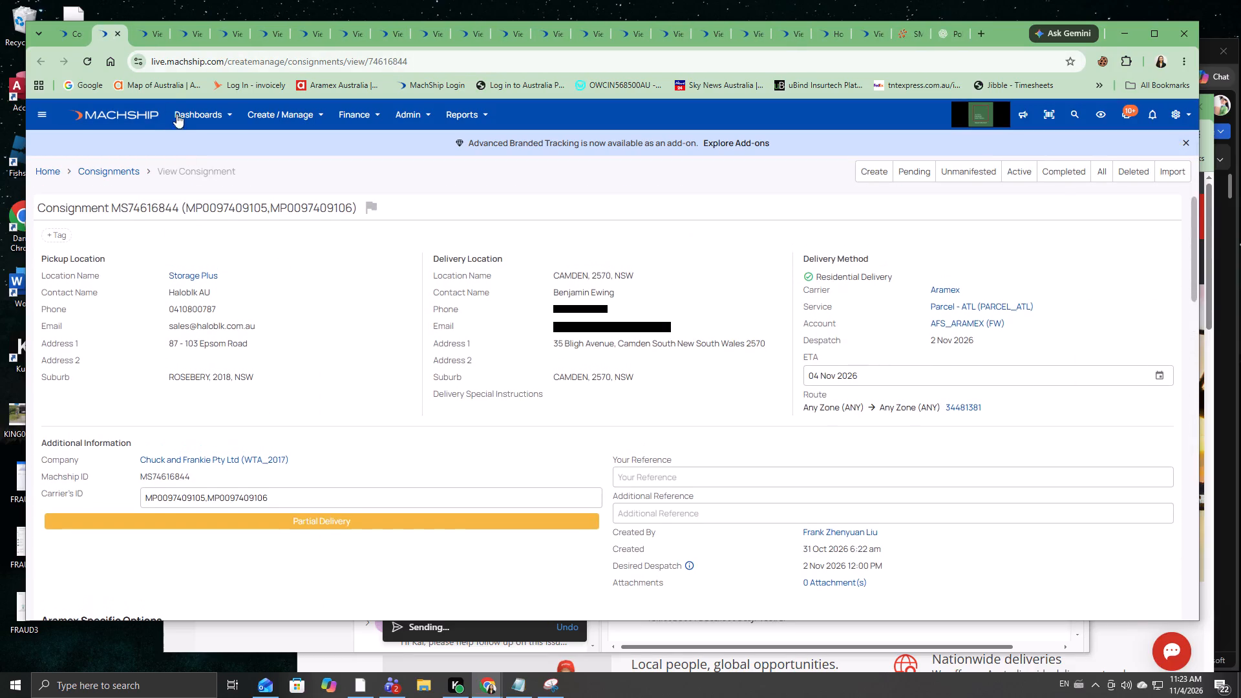
click(118, 32)
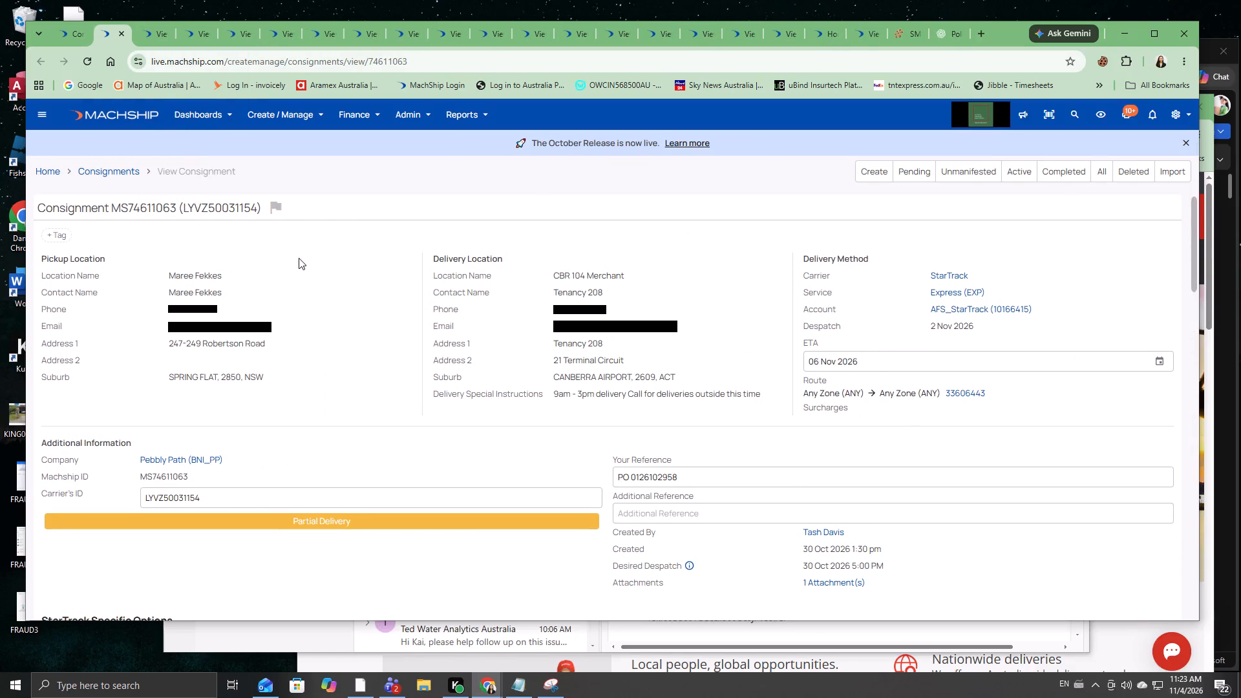